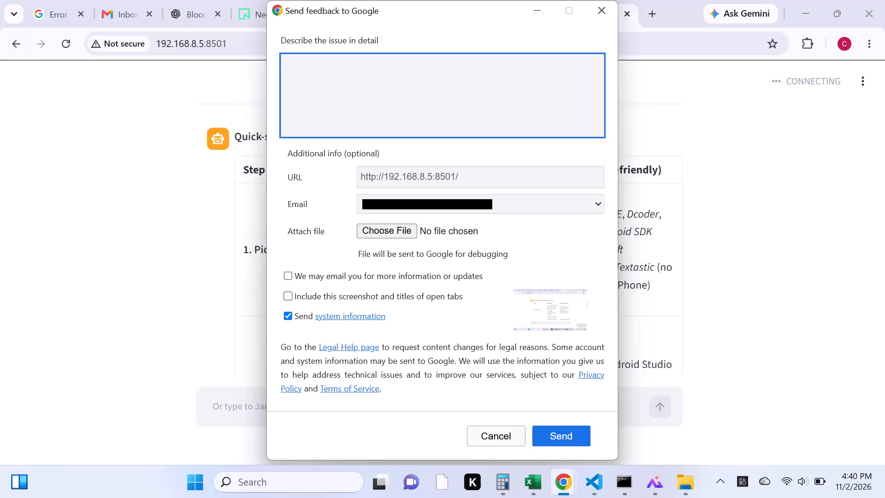
Dismiss the Google feedback form without sending it.
scroll(549, 0, "up", 3)
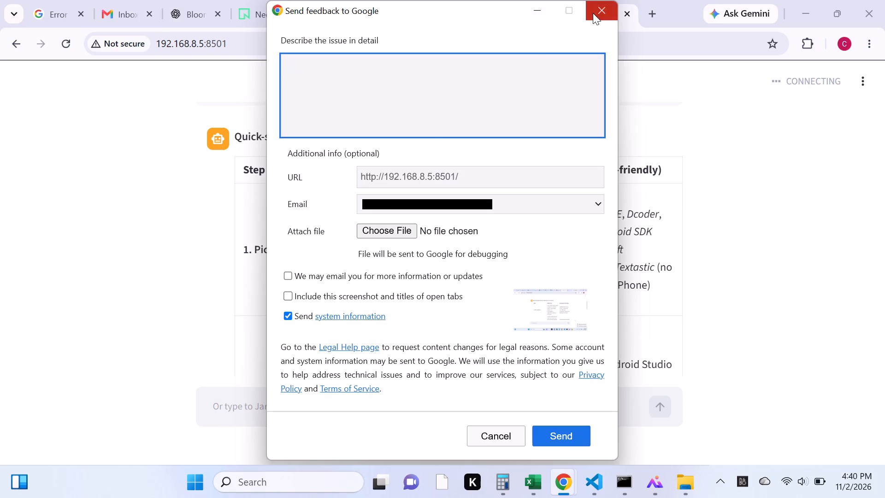
left_click(593, 13)
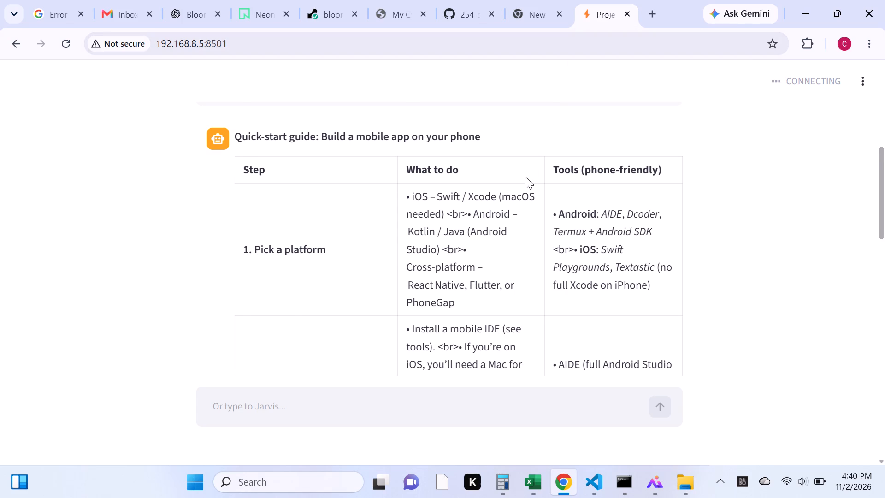
Minimize the browser and Command Prompt windows to reach the period_tracker project in VS Code.
scroll(526, 177, "down", 1)
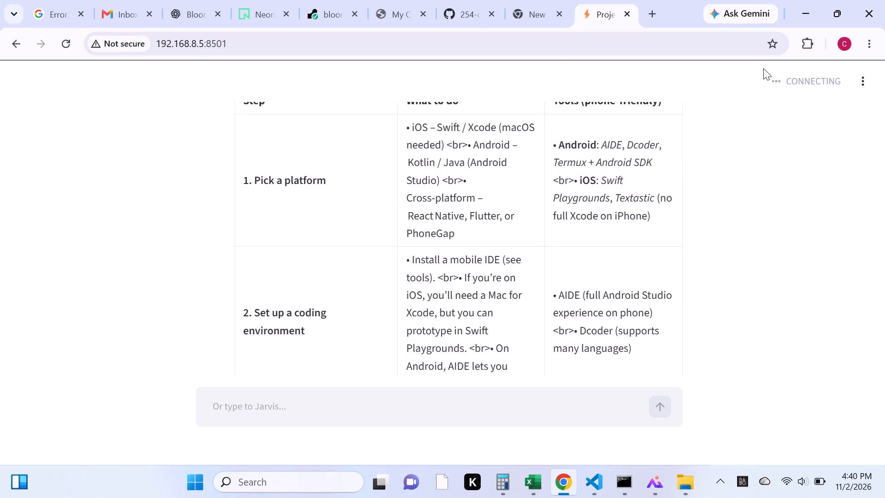
left_click(810, 17)
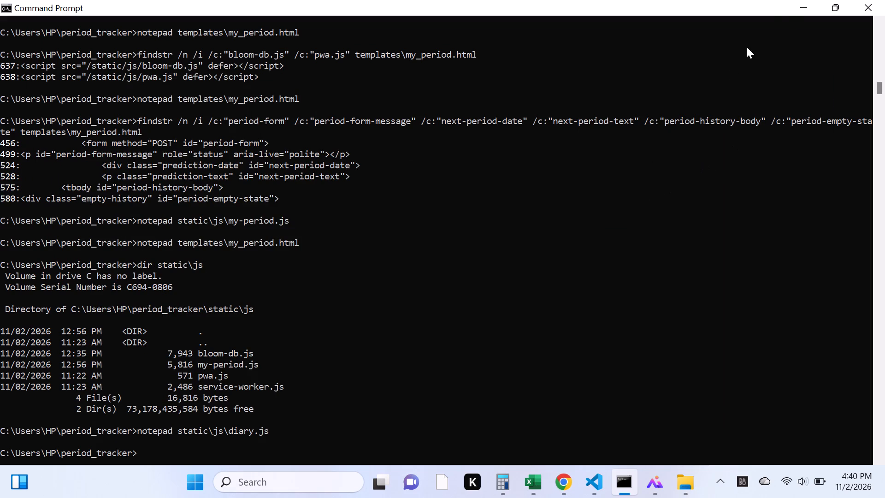
left_click(798, 11)
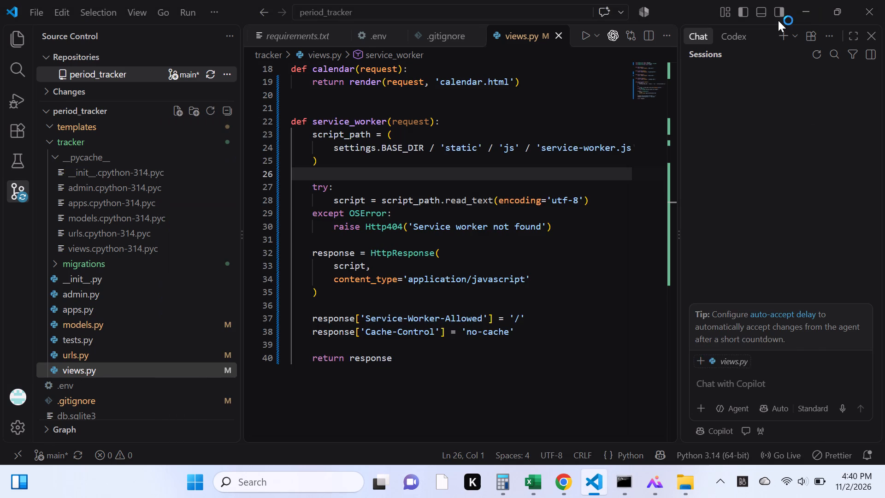
Clear the VS Code and WPS Photos windows out of the way to reach the desktop.
left_click(804, 8)
left_click(802, 8)
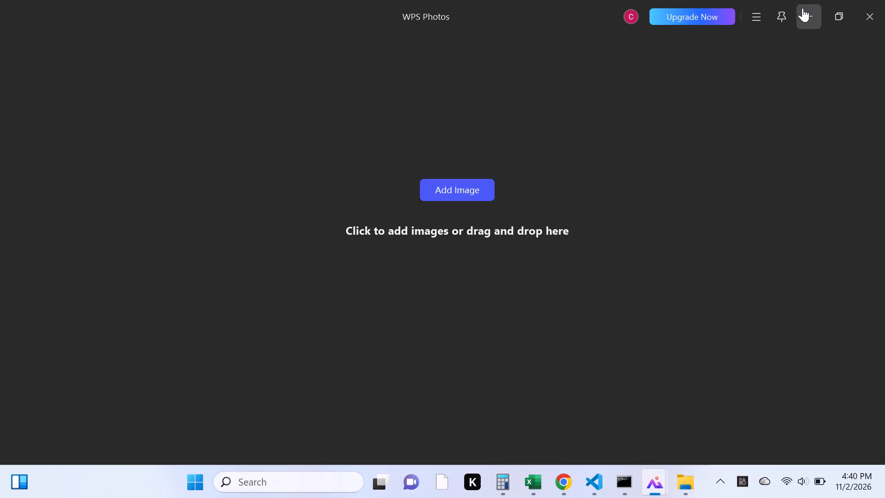
left_click(862, 16)
Set the system volume to slightly below half in the quick settings, and return to the desktop.
left_click(789, 484)
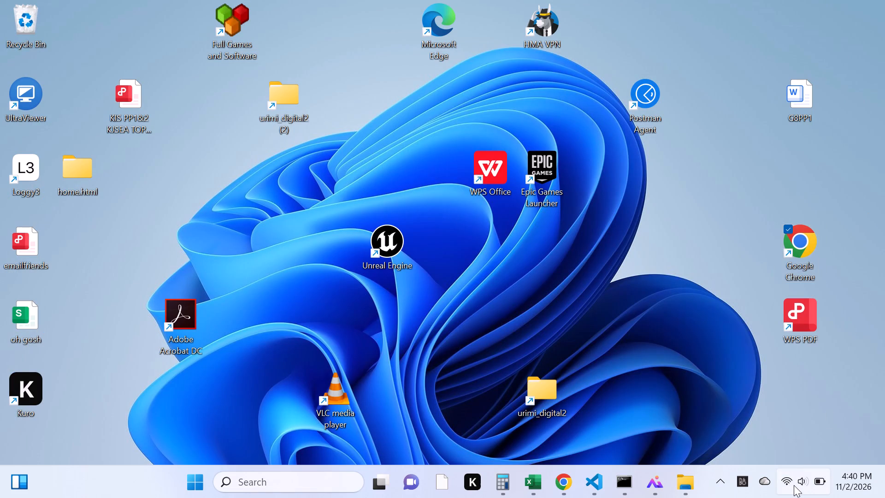
left_click(739, 397)
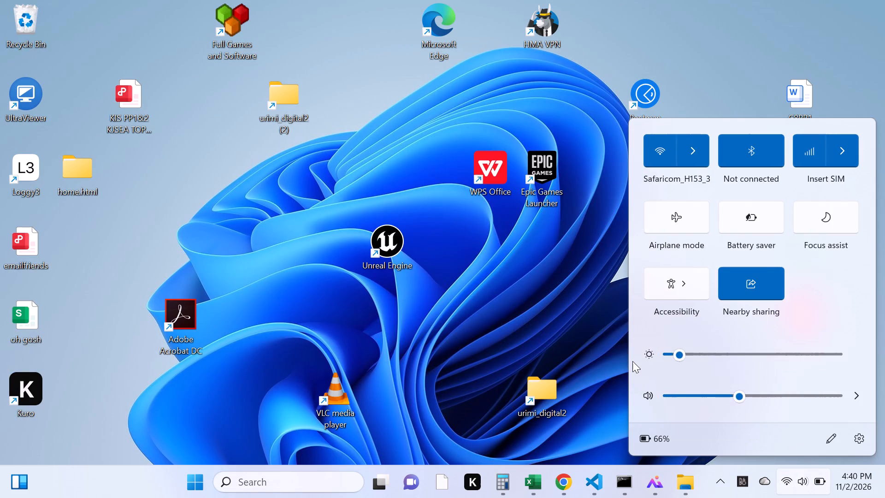
left_click(632, 361)
left_click(586, 330)
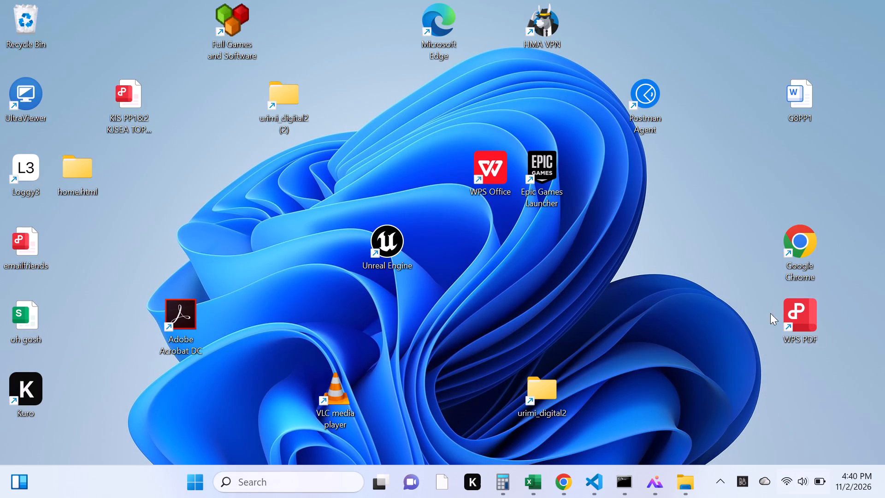
Launch Google Chrome from the desktop and open the asaptickets.com work profile.
double_click(798, 247)
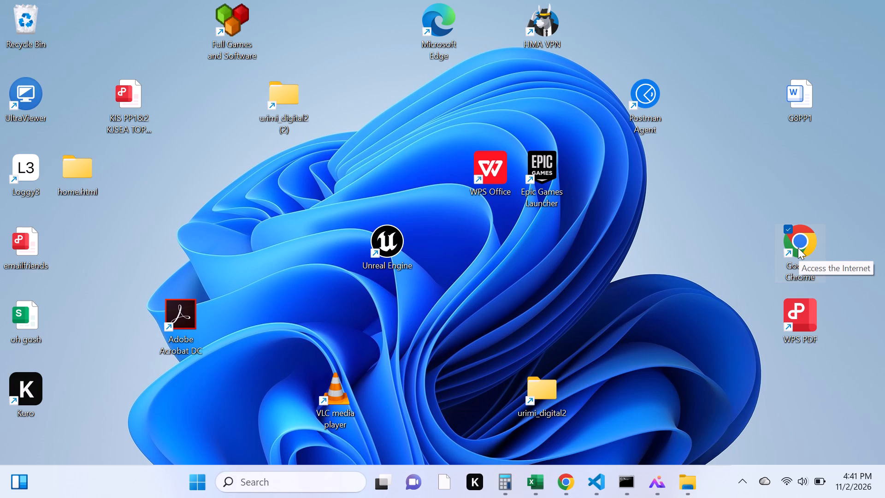
left_click(799, 247)
left_click(802, 249)
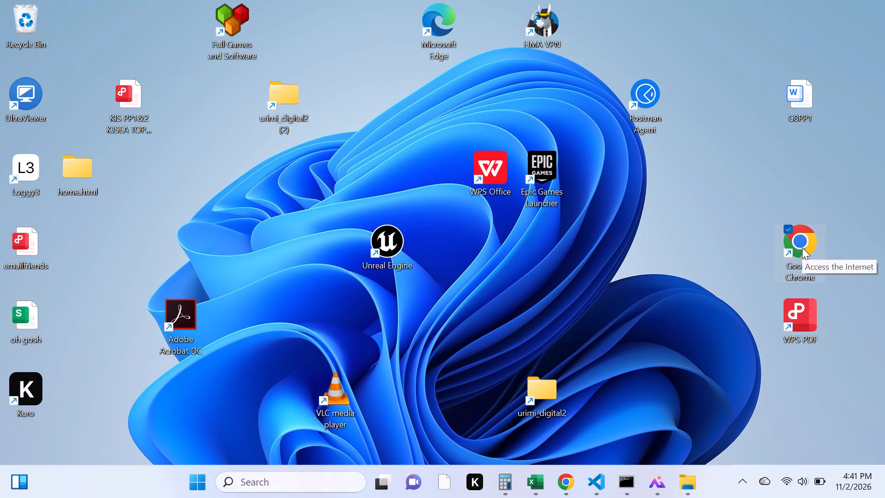
double_click(802, 248)
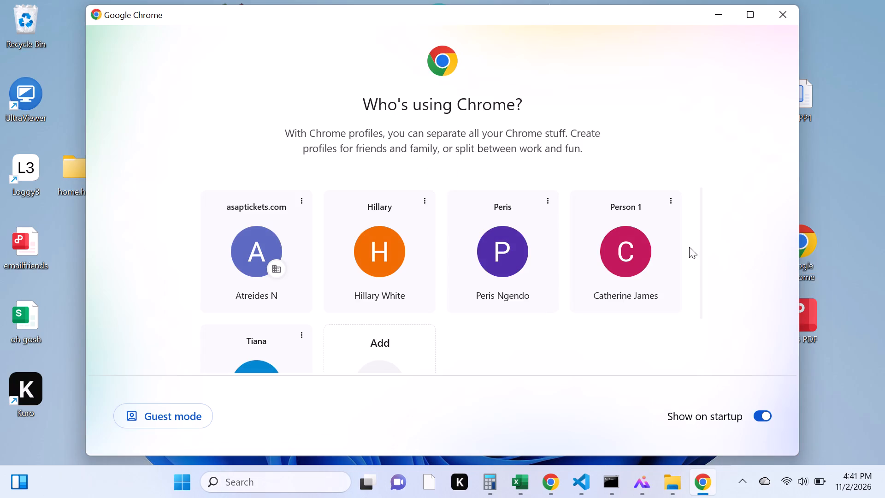
left_click(223, 241)
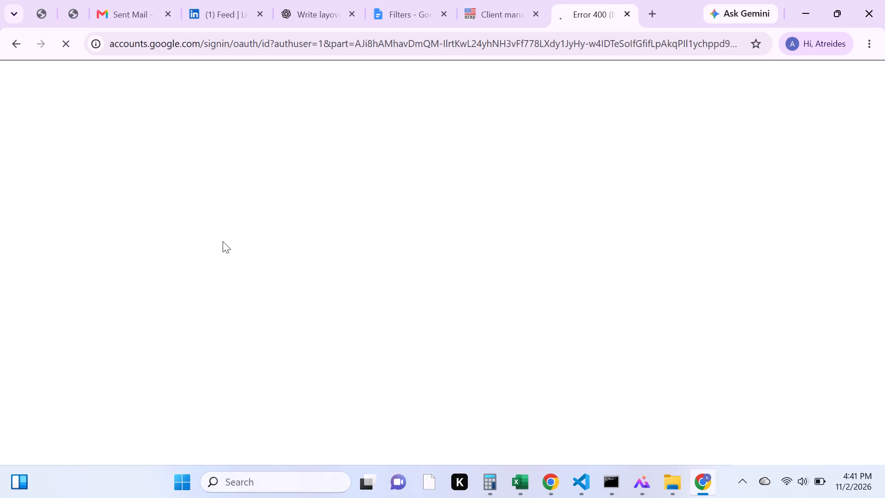
Switch to the Gmail Sent Mail tab and reload the page.
left_click(130, 21)
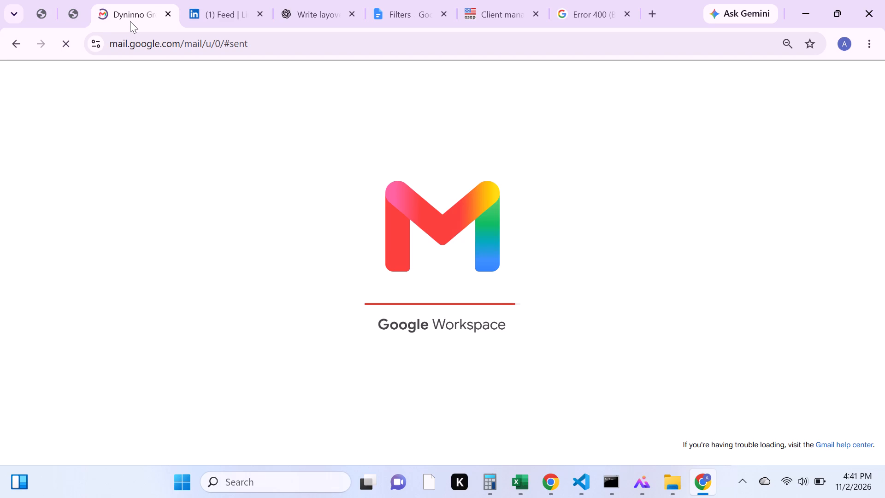
double_click(70, 53)
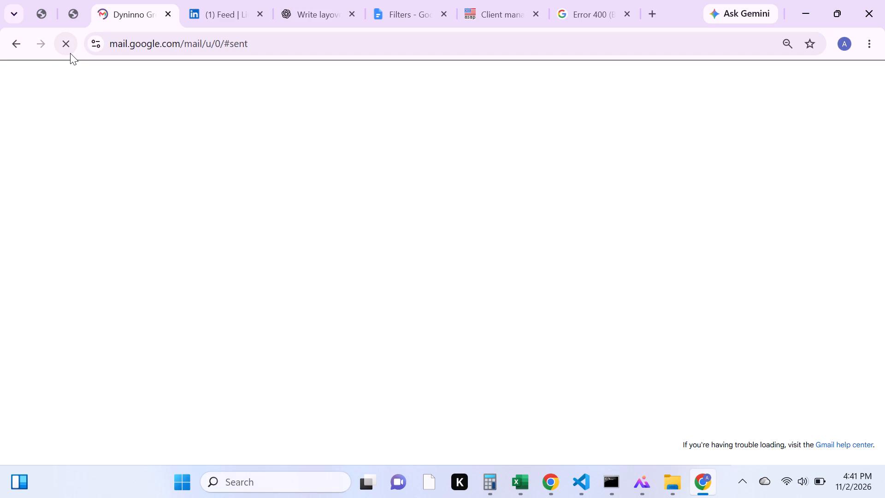
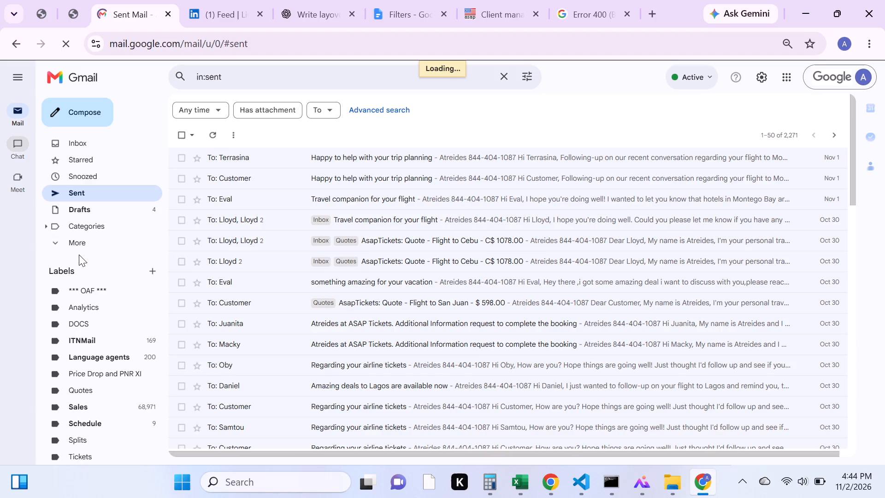
Switch from the sent mail to Gmail's Chat section and open the fifth conversation under Direct messages.
left_click(19, 152)
left_click_drag(20, 146, 78, 248)
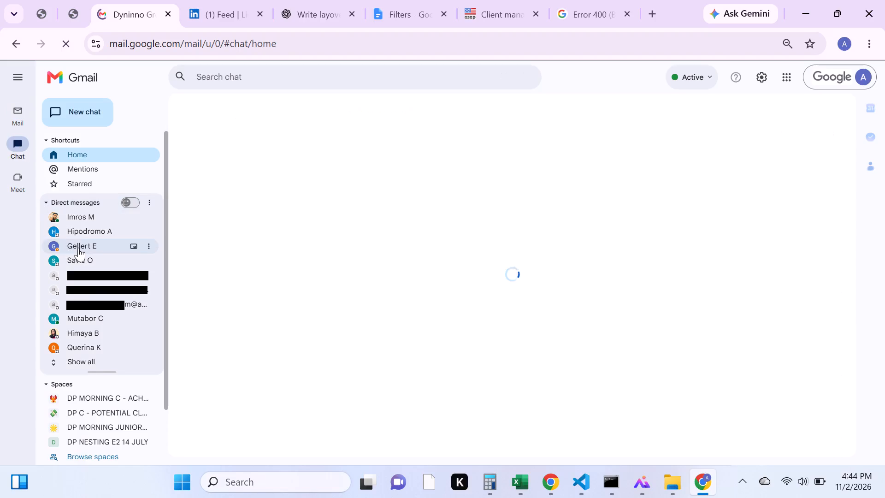
left_click_drag(78, 248, 94, 283)
left_click(94, 275)
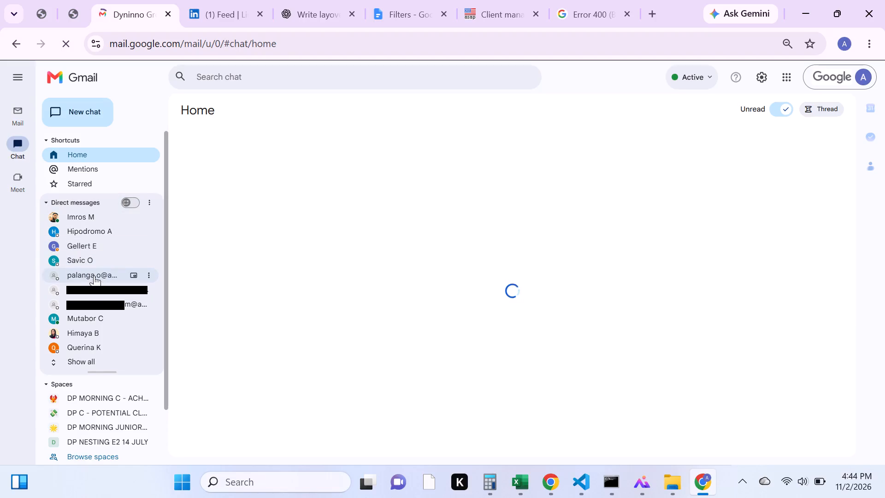
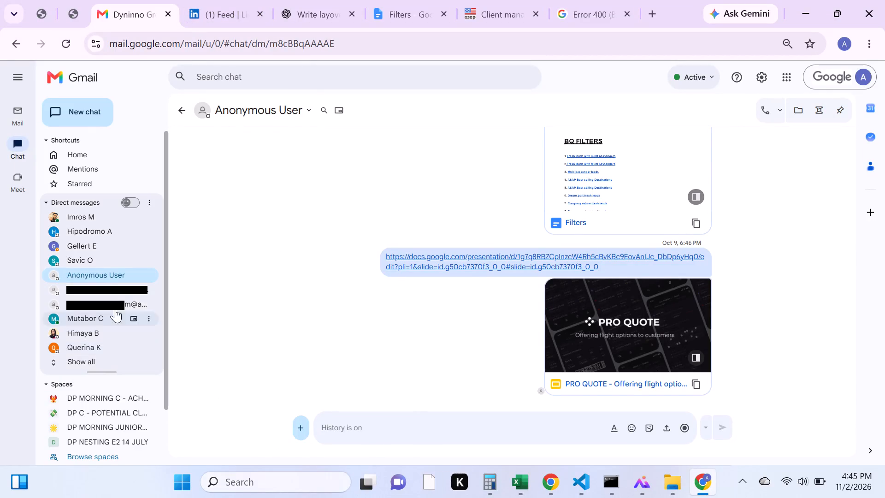
Open the DP MORNING C - ACHIEVERS space and look through its latest messages.
left_click(97, 398)
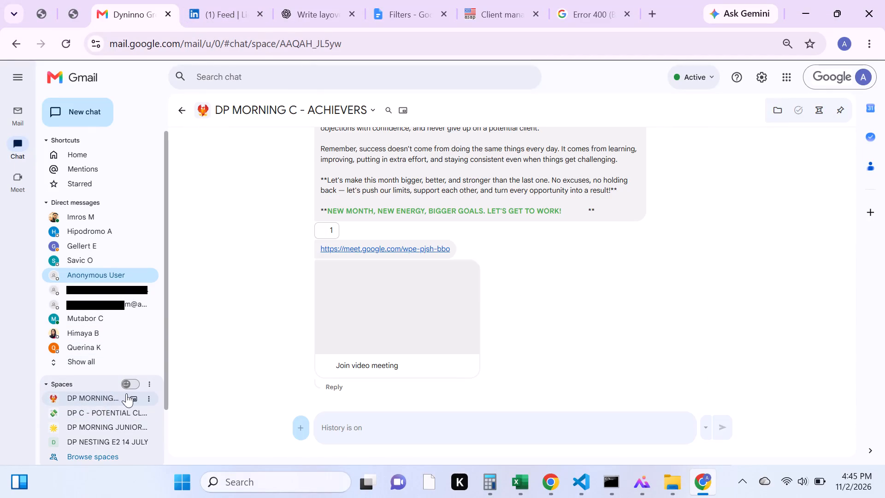
scroll(316, 366, "down", 2)
scroll(316, 366, "up", 3)
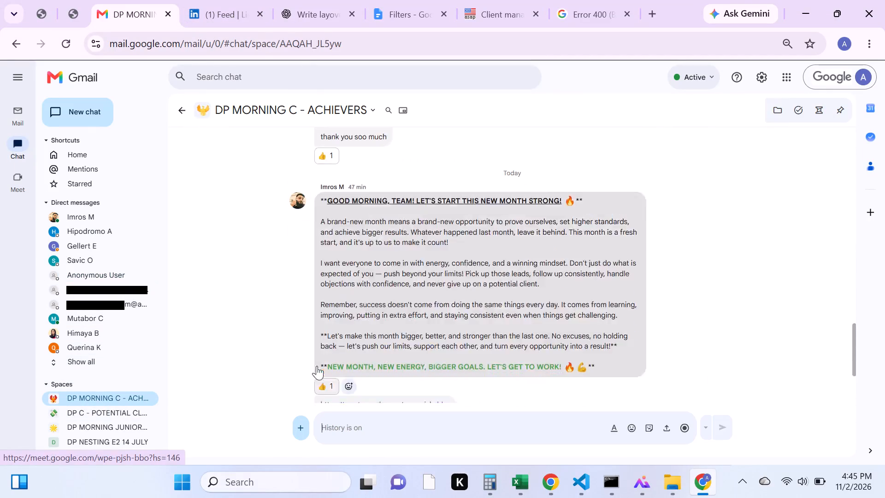
scroll(317, 366, "down", 2)
scroll(317, 366, "up", 1)
scroll(317, 366, "down", 2)
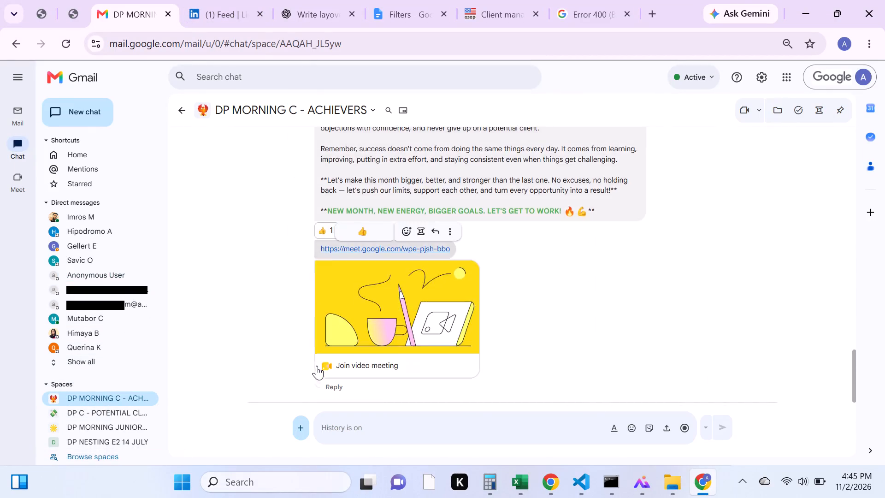
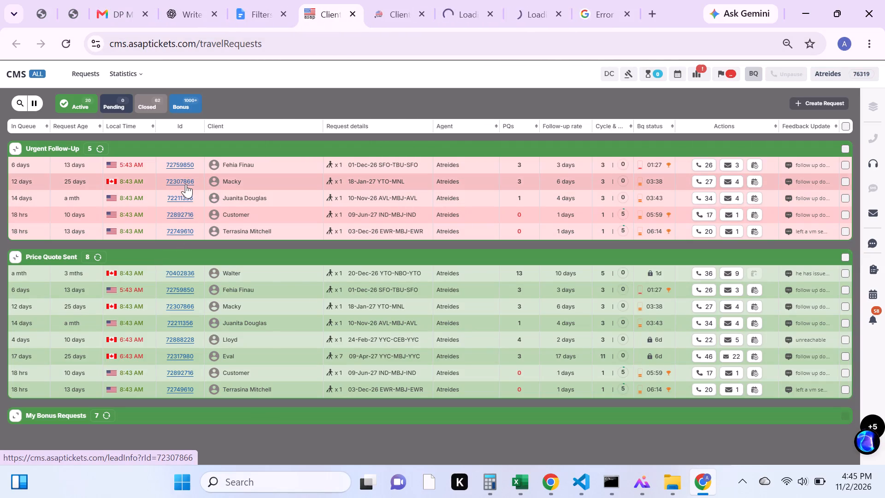
Open the YTO-MNL client request from Urgent Follow-Up in its own browser tab.
left_click(186, 182, "ctrl")
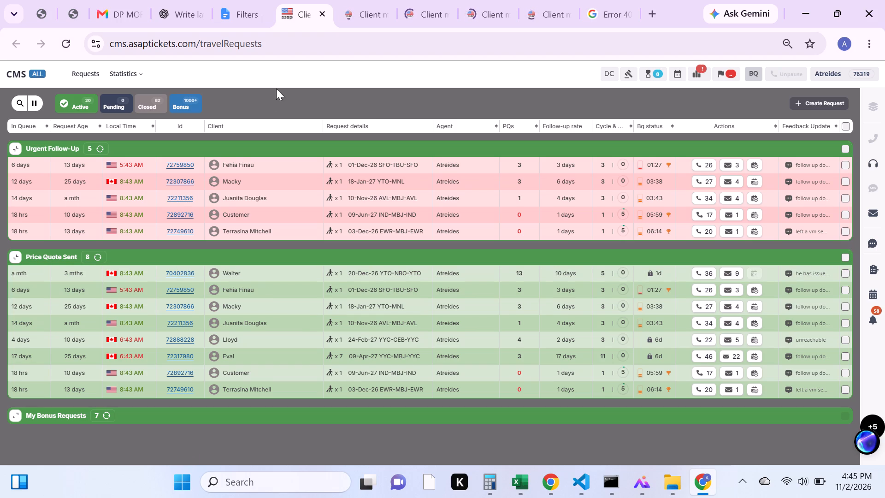
Close the browser tab that holds the error page.
left_click(598, 12)
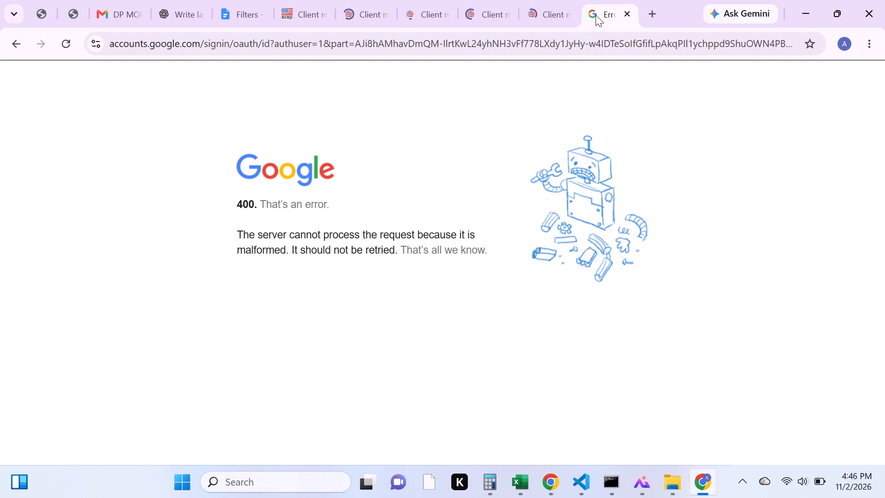
Close the remaining browser tab that shows the Google 400 error page.
left_click(625, 12)
Check the CMS travel requests list and the DP MORNING C - ACHIEVERS chat space.
left_click(387, 3)
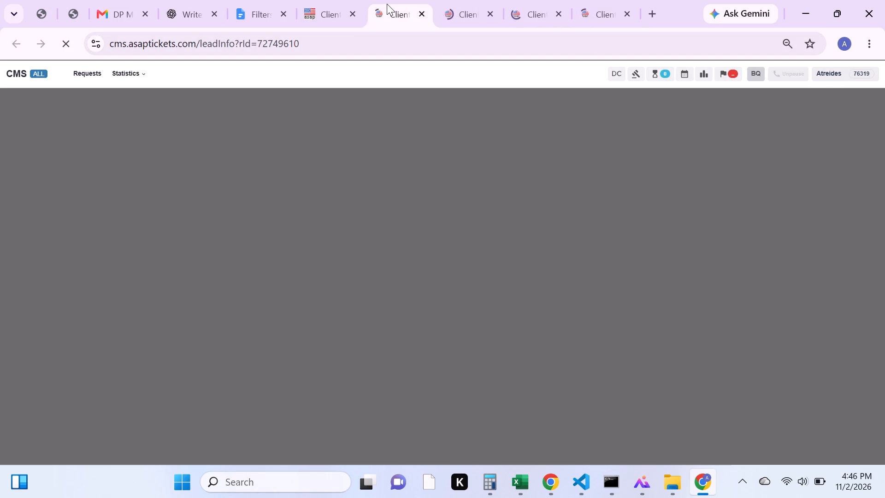
left_click(319, 14)
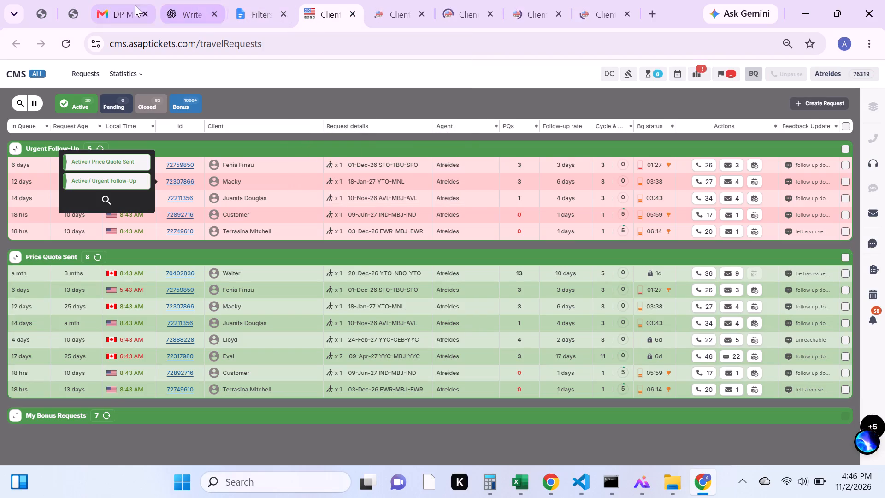
left_click(109, 11)
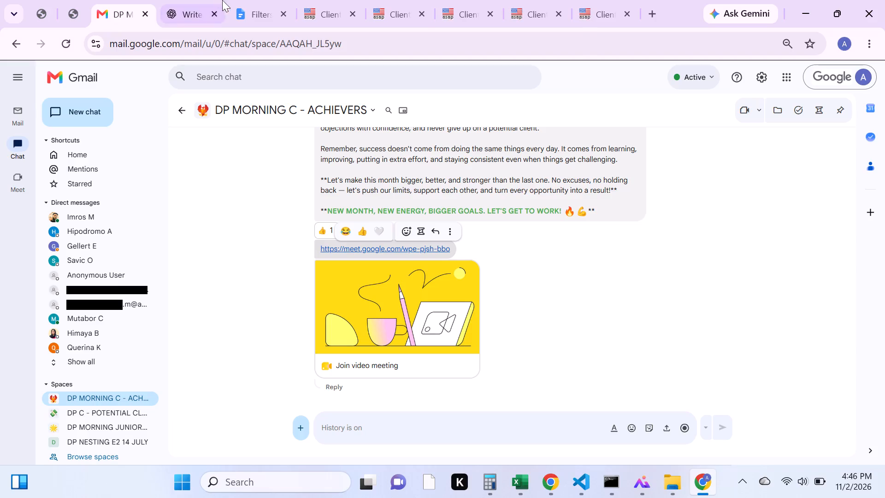
Open the Flight Details section of the EWR-MBJ-EWR client request.
left_click(379, 9)
left_click(81, 392)
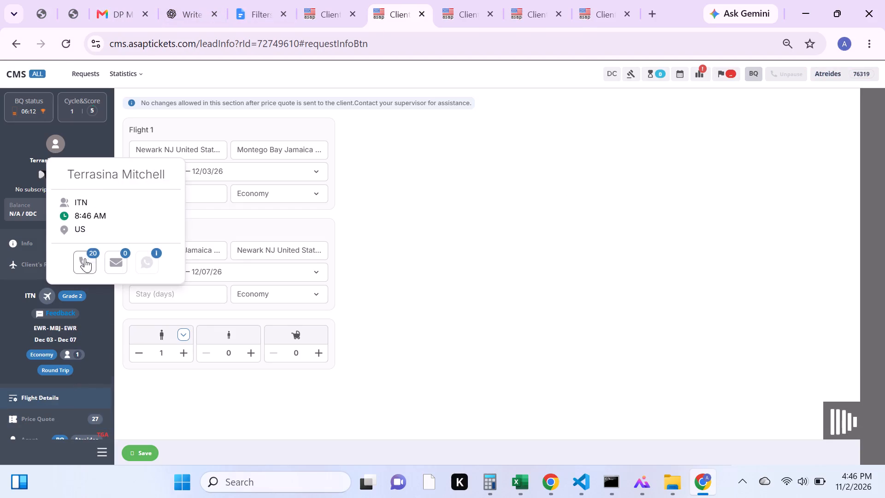
Call the client of the EWR-MBJ-EWR request from the request's call history.
left_click(84, 261)
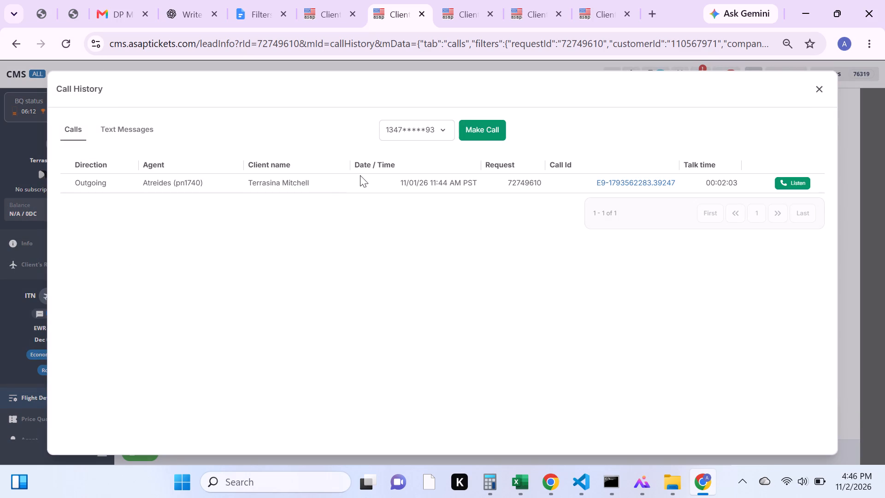
left_click(478, 137)
left_click(472, 136)
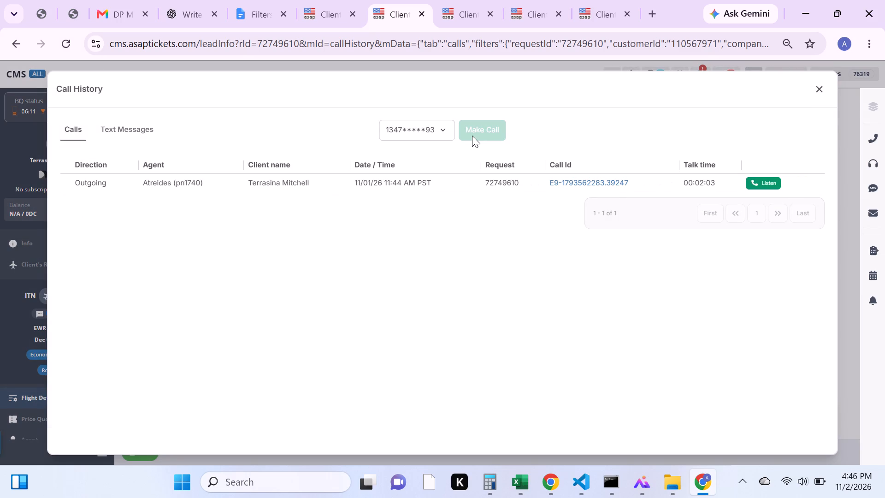
Answer the click-to-call in the SoftPhone and close the call history.
left_click(874, 167)
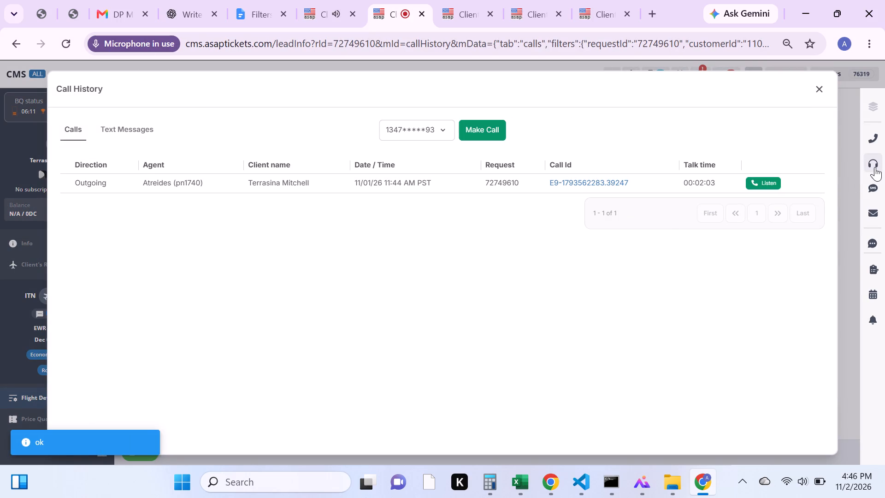
left_click(759, 225)
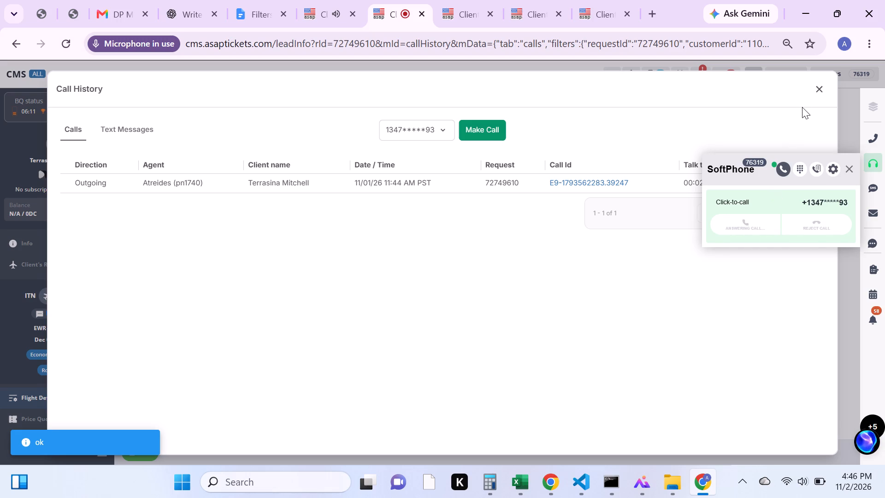
left_click(815, 95)
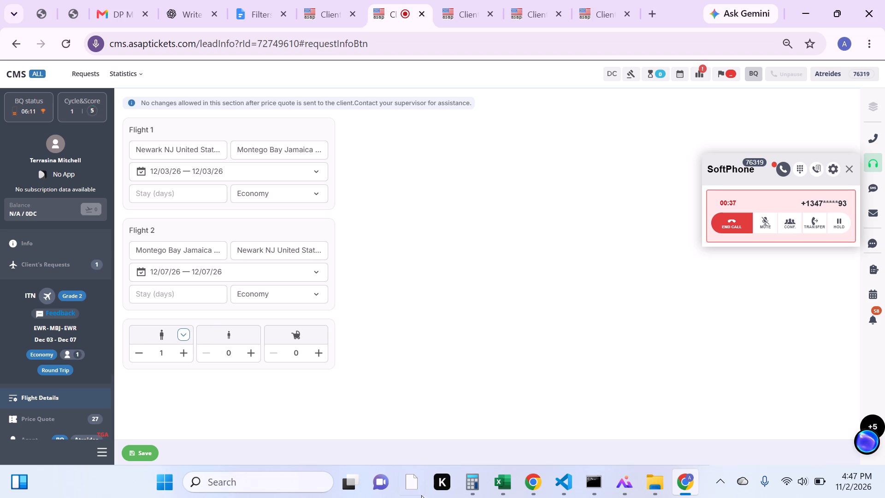
Launch the K app while the client call is running.
left_click(439, 488)
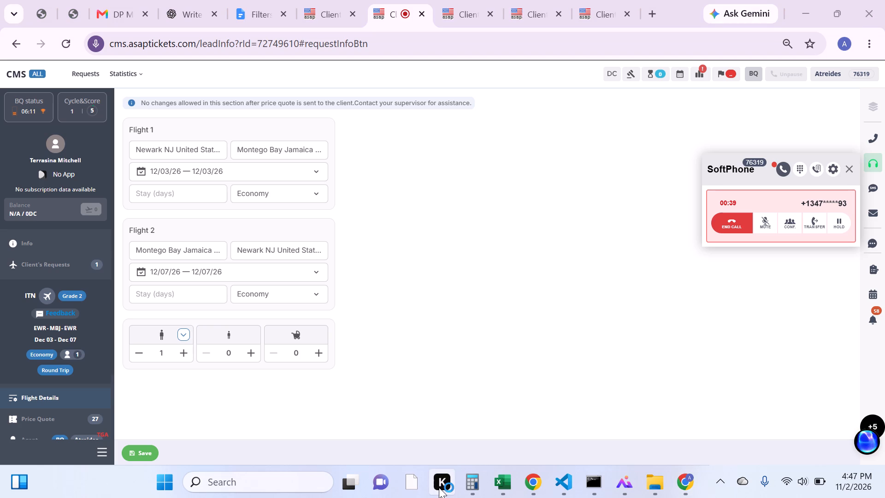
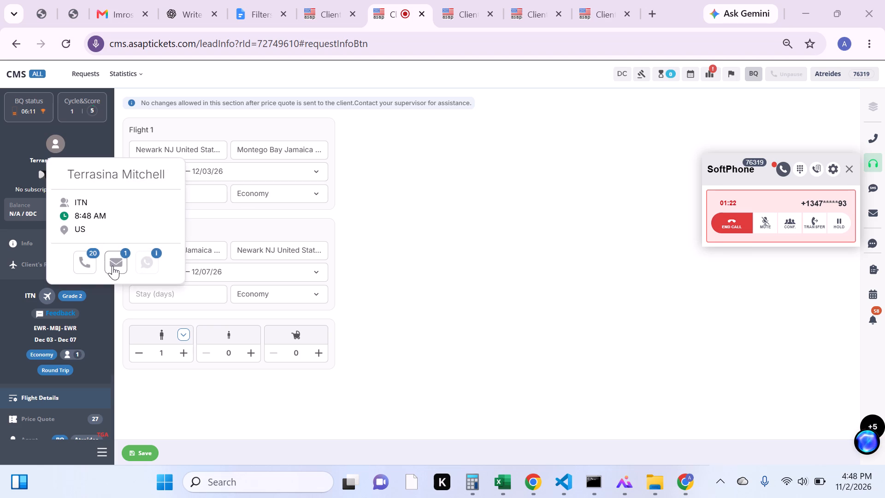
Send the client of the EWR-MBJ-EWR request an email based on the 1st Follow-Up template.
left_click(113, 266)
left_click(571, 156)
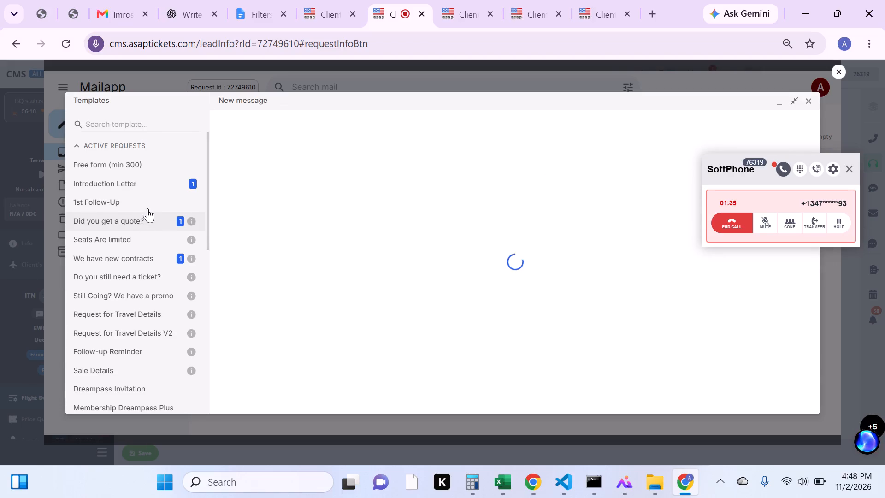
left_click(147, 208)
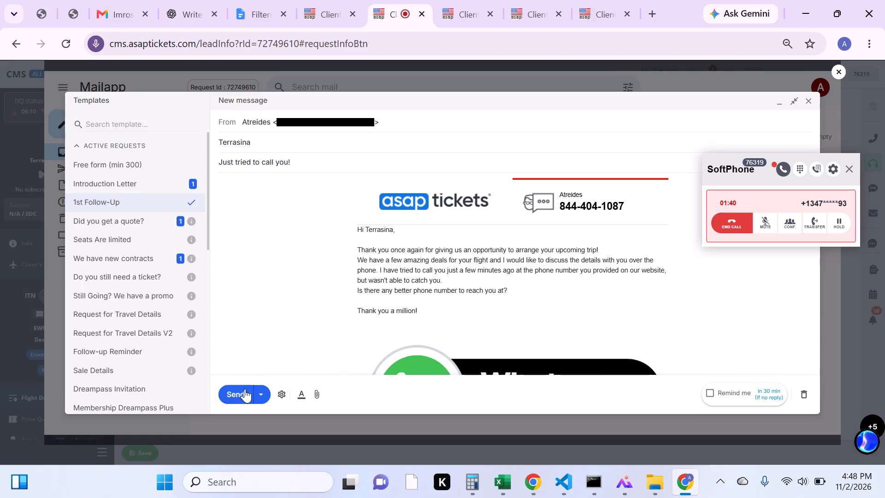
left_click(232, 392)
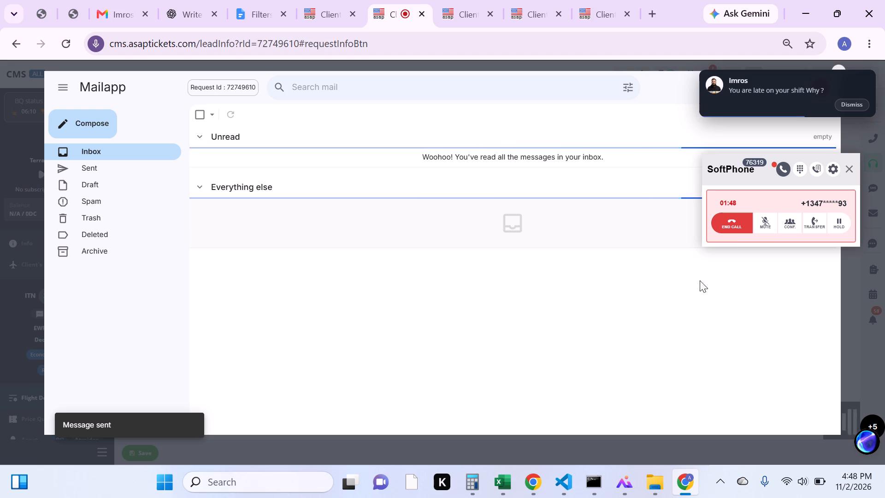
End the client call and close the SoftPhone, the chat notification and the mail window.
left_click(736, 224)
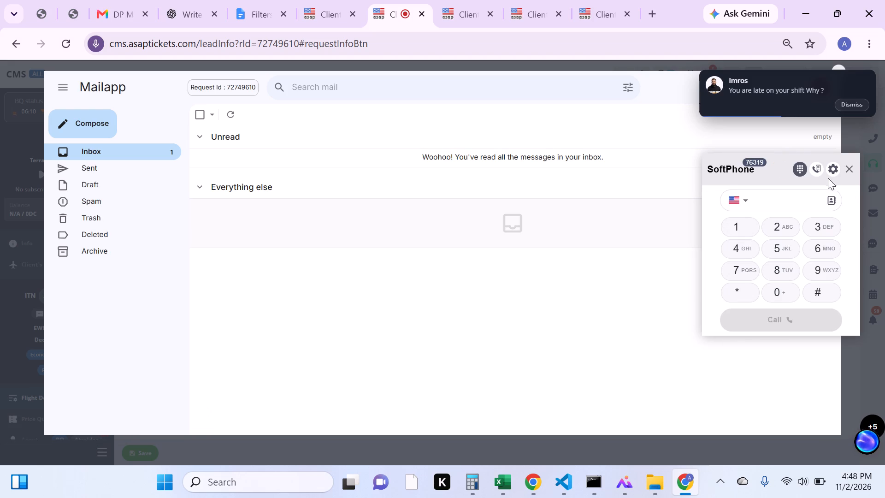
left_click(855, 168)
left_click(718, 158)
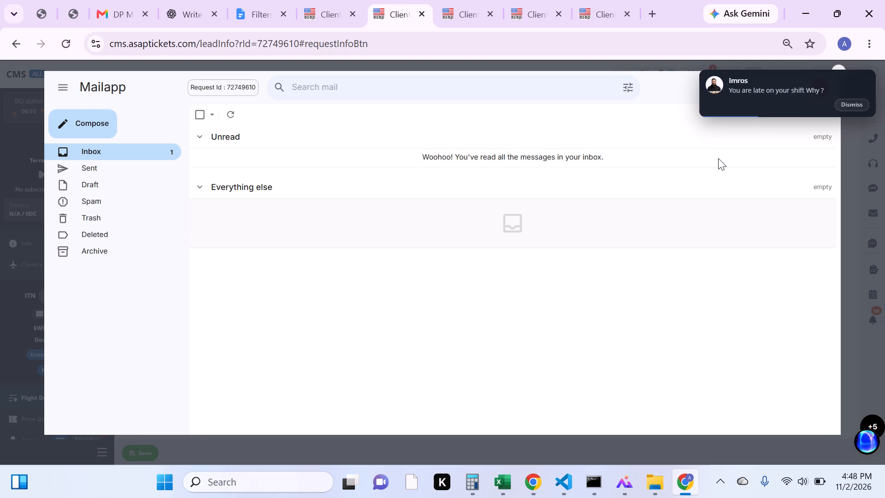
left_click(847, 108)
left_click(836, 73)
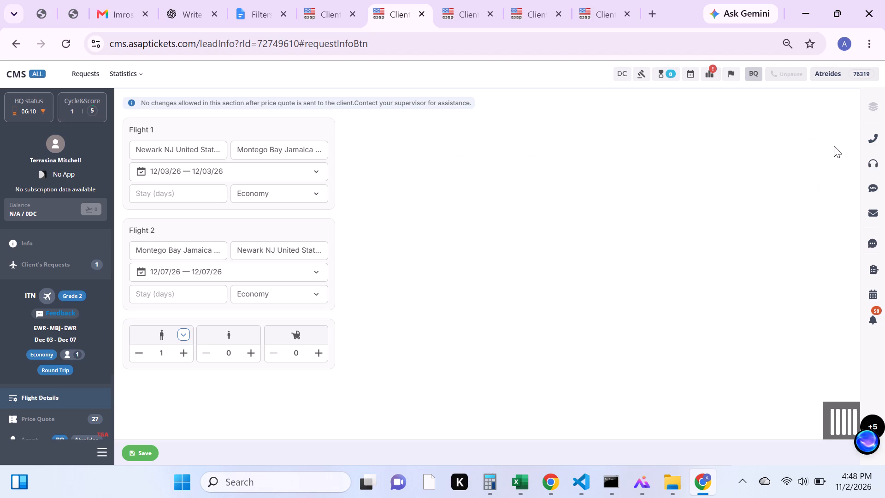
left_click(870, 161)
left_click(630, 235)
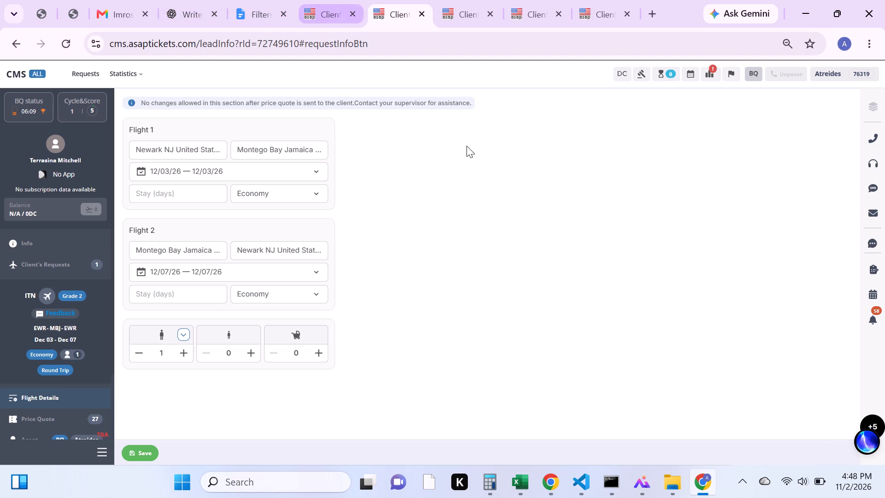
Open the Amby AI assistant and expand it into its own browser tab.
left_click(867, 444)
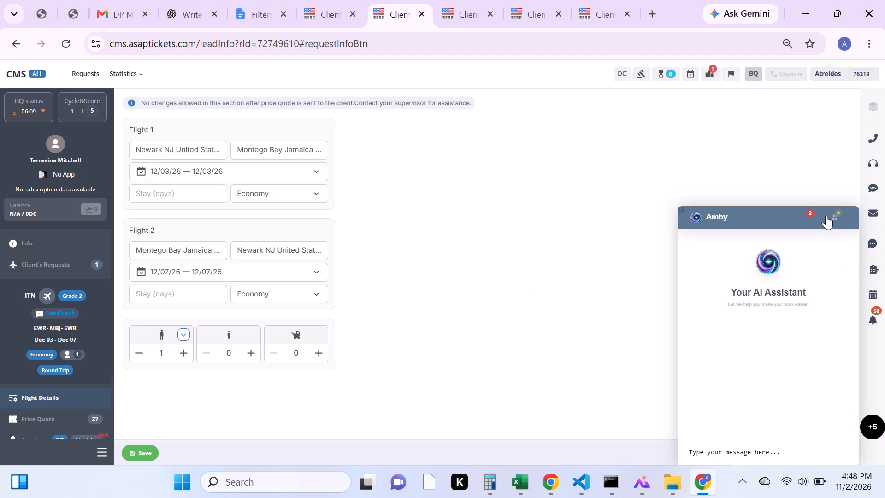
left_click(846, 219)
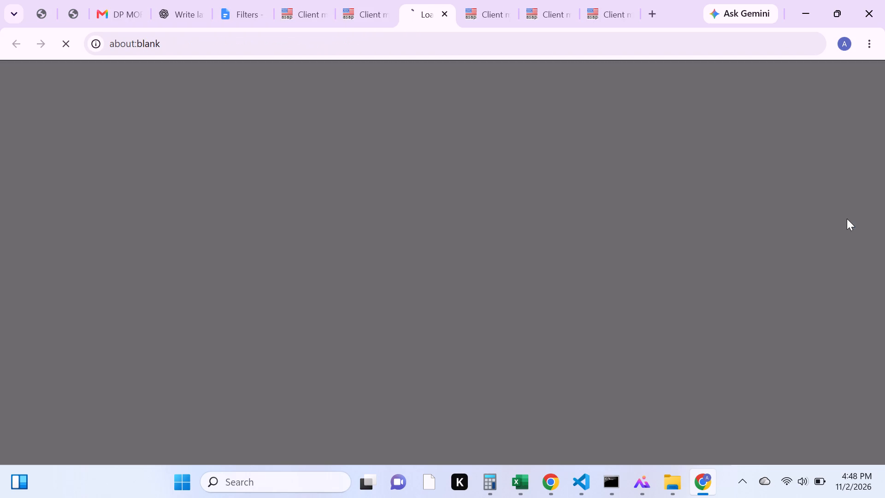
Open the feedback form of the EWR-MBJ-EWR request and reload the page.
left_click(352, 11)
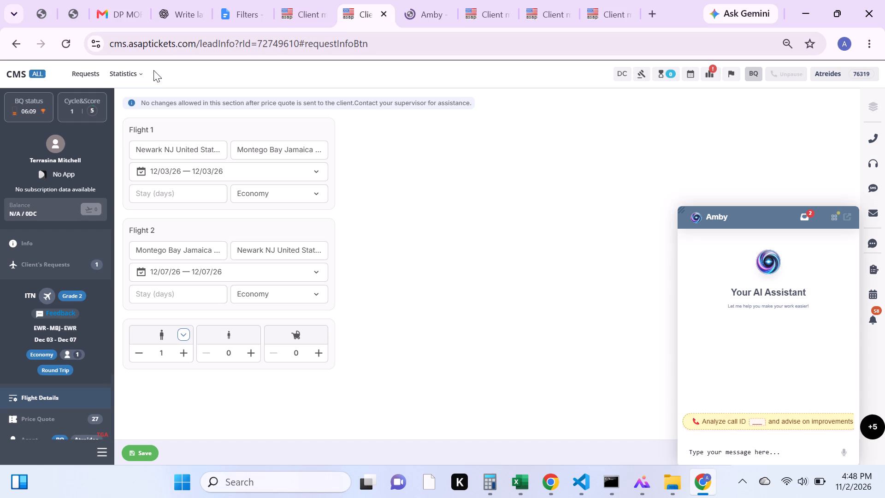
left_click(52, 313)
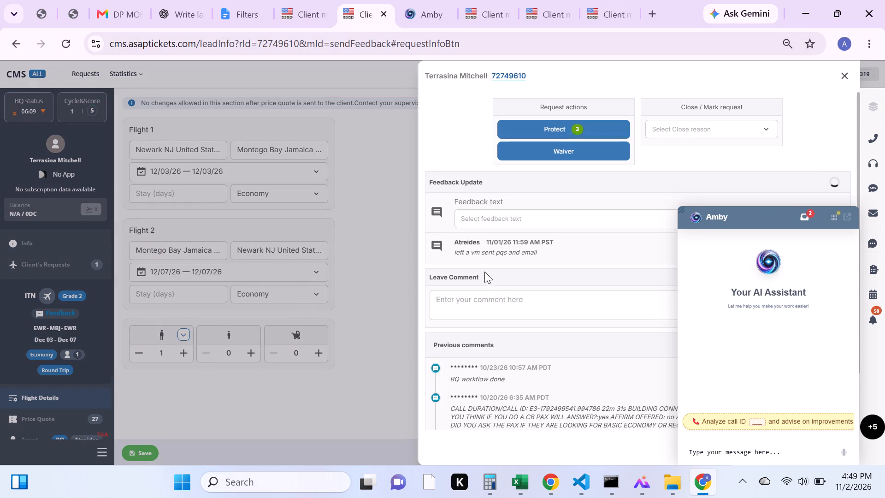
left_click(59, 39)
left_click(114, 15)
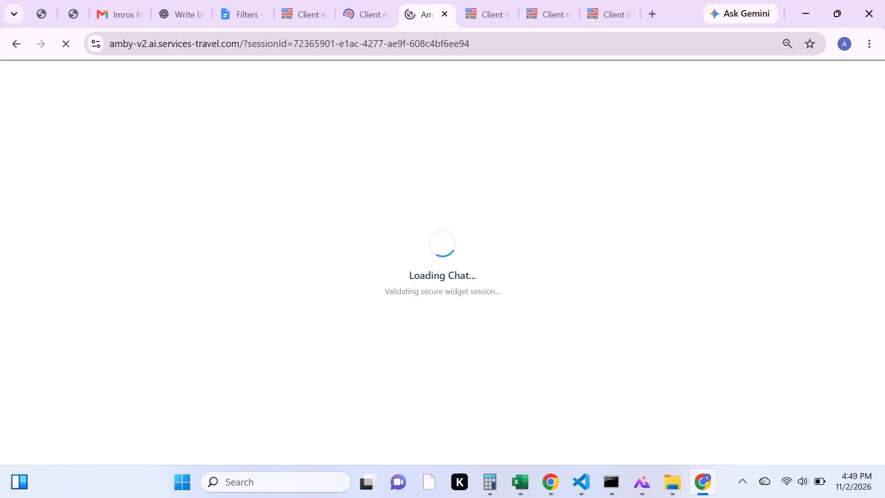
left_click(111, 10)
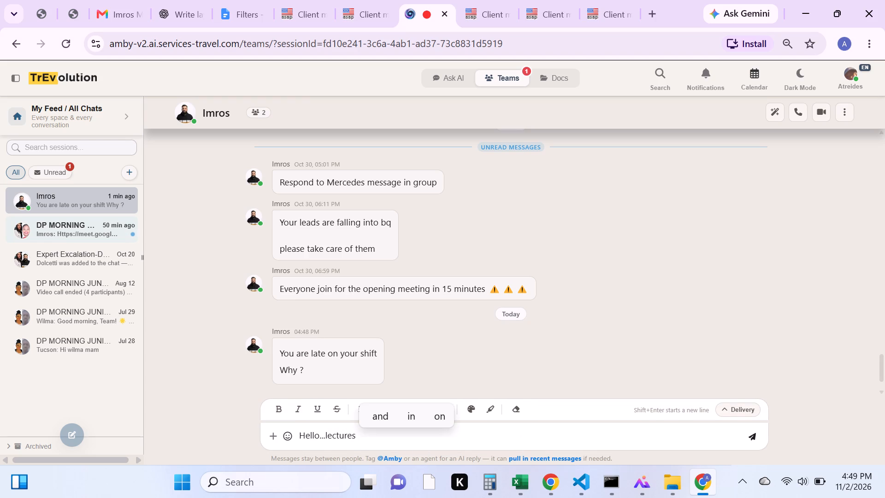
Complete the reply to Imros with "strict is over here in kenya" and send it.
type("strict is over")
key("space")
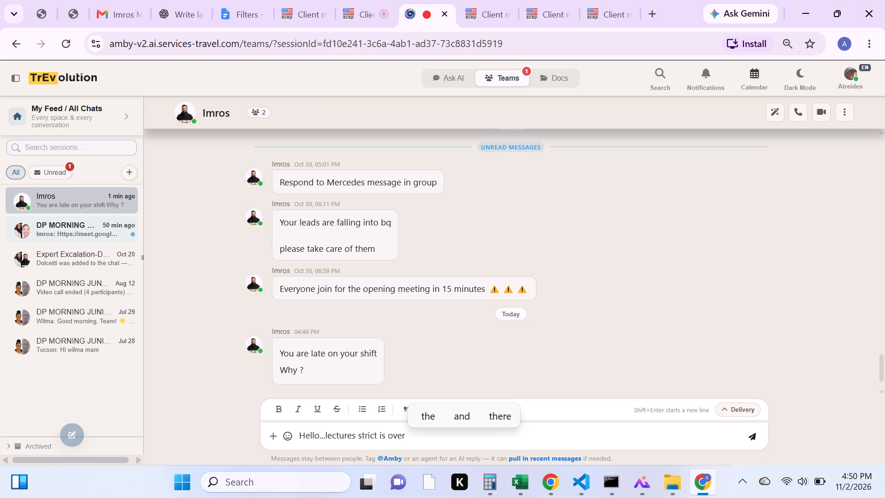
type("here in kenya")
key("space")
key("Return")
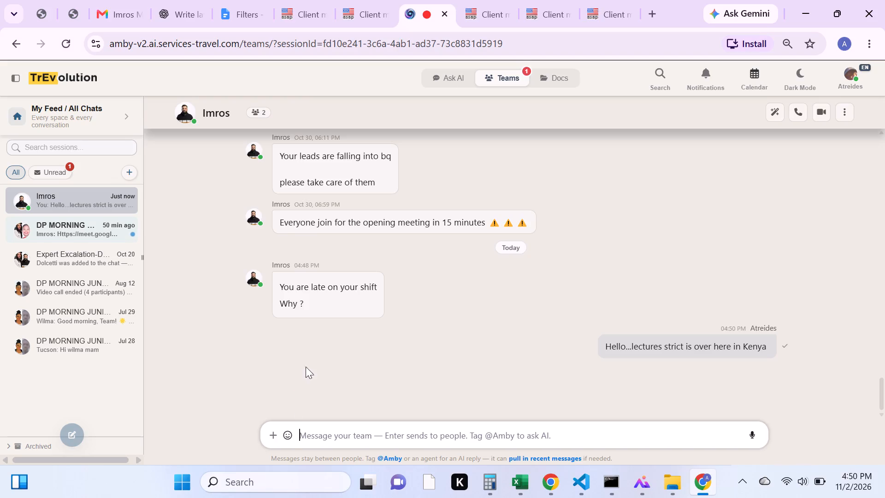
left_click(127, 17)
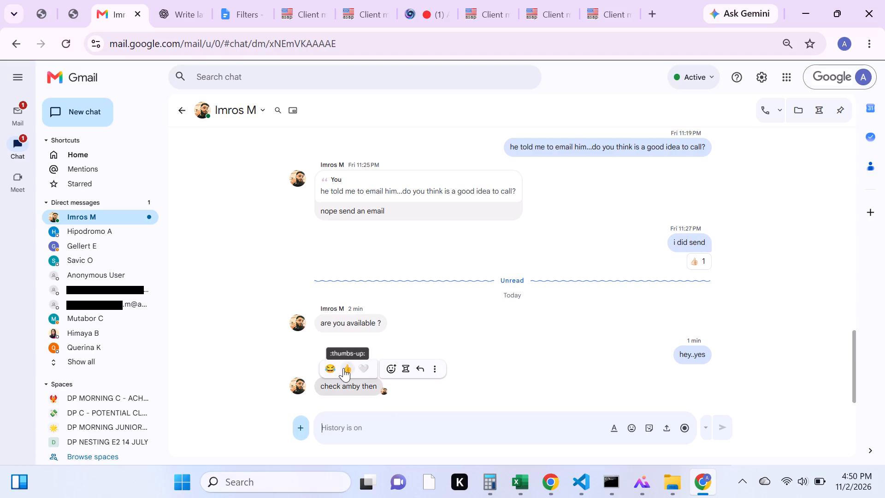
left_click(344, 368)
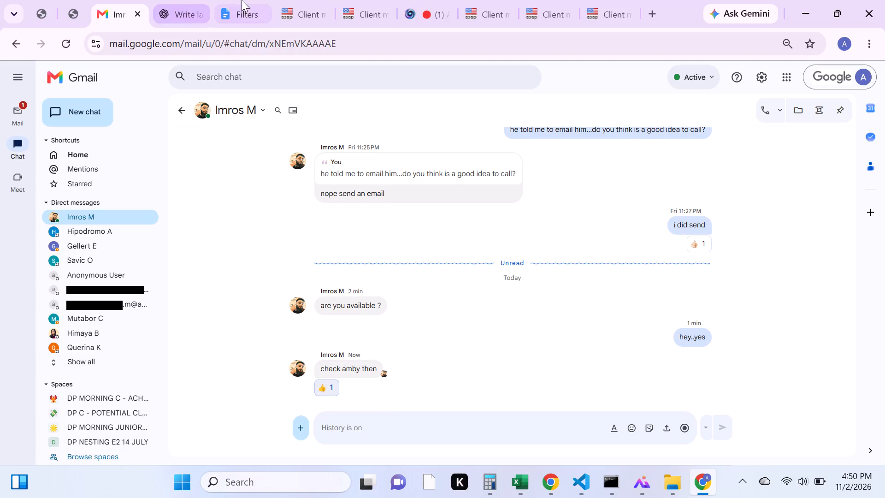
Return to Amby Teams and read the unread messages in the DP MORNING C - ACHIEVERS group chat.
left_click(397, 10)
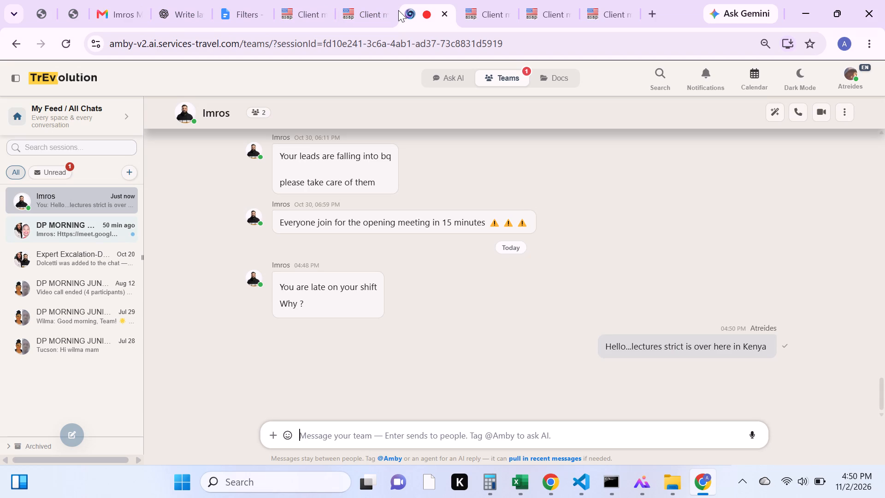
left_click(86, 230)
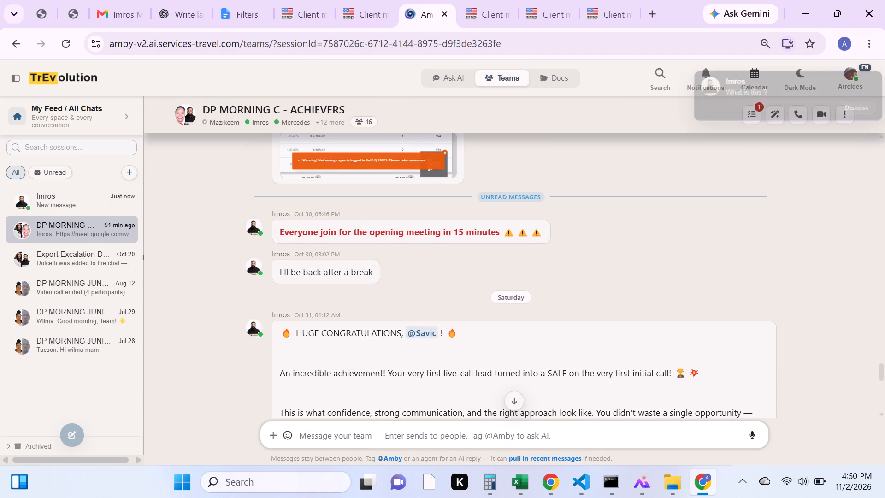
scroll(283, 249, "down", 3)
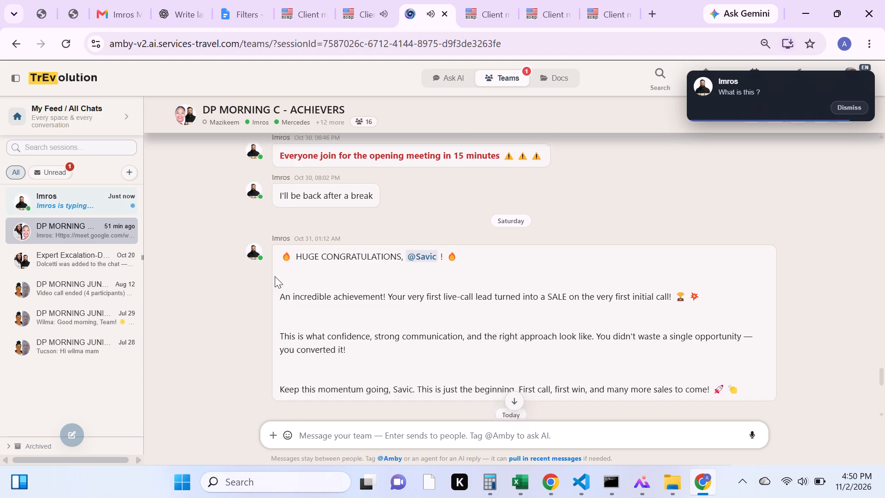
scroll(275, 276, "down", 7)
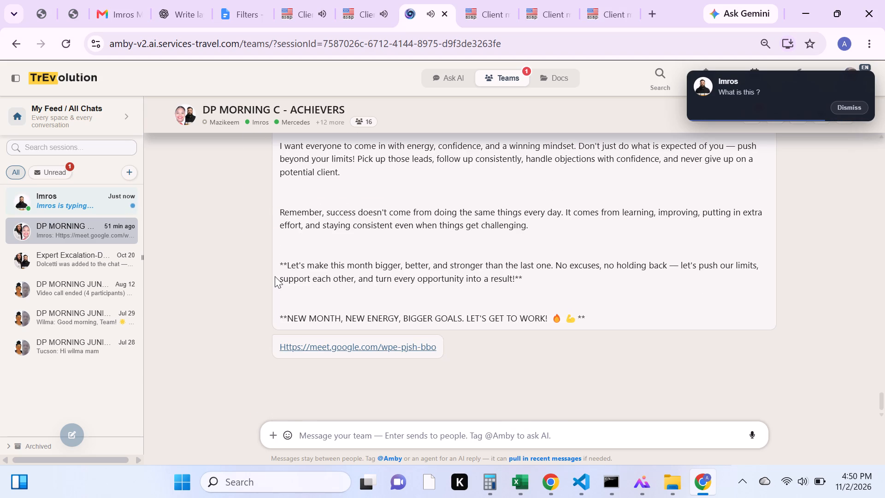
scroll(275, 276, "up", 2)
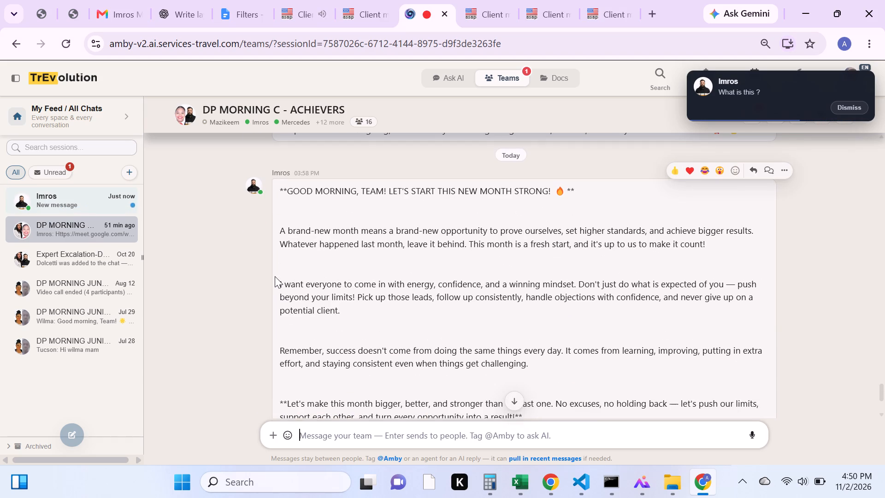
Return from the group conversation to the Imros chat and send the reply "I didn't tell you about it?".
scroll(275, 276, "down", 4)
left_click(94, 202)
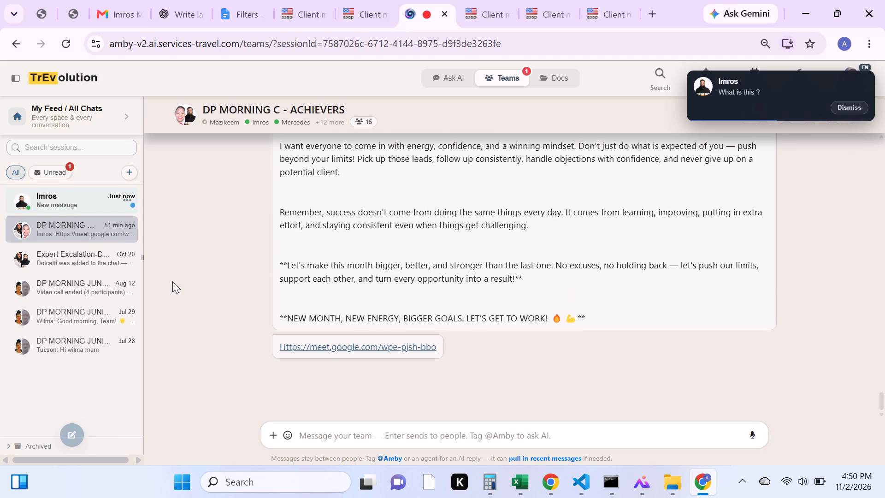
type("i")
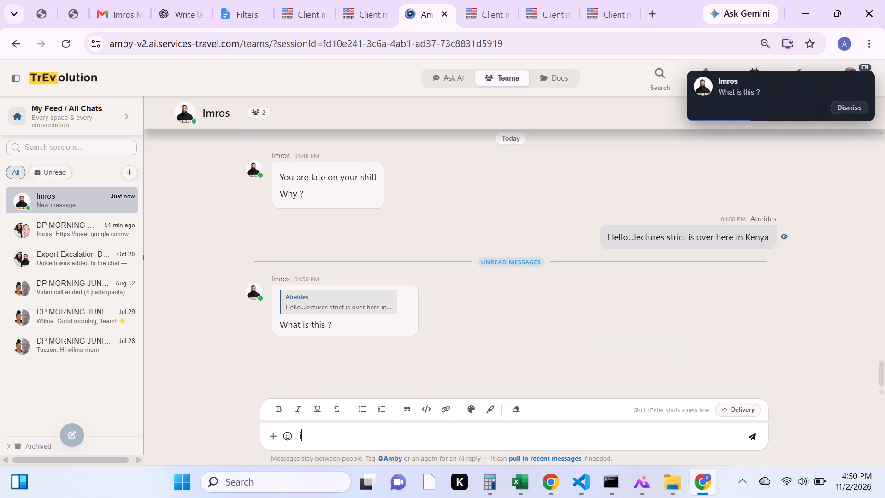
key("space")
type("didi")
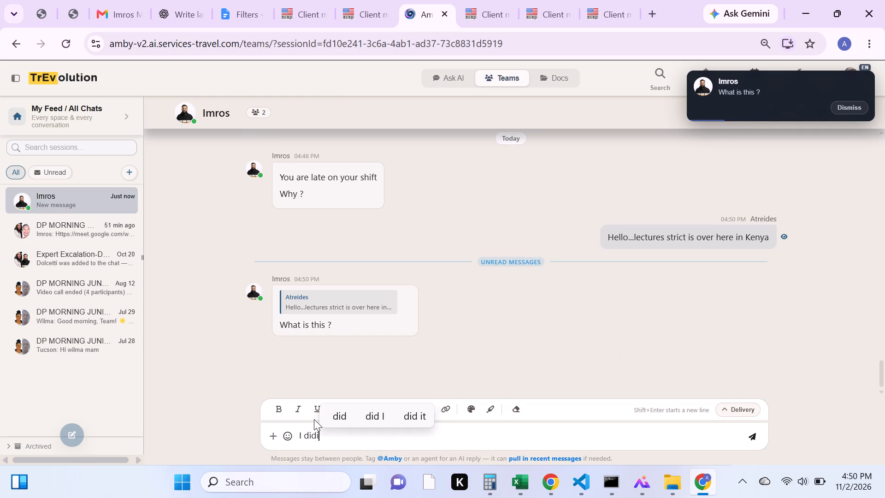
key("BackSpace")
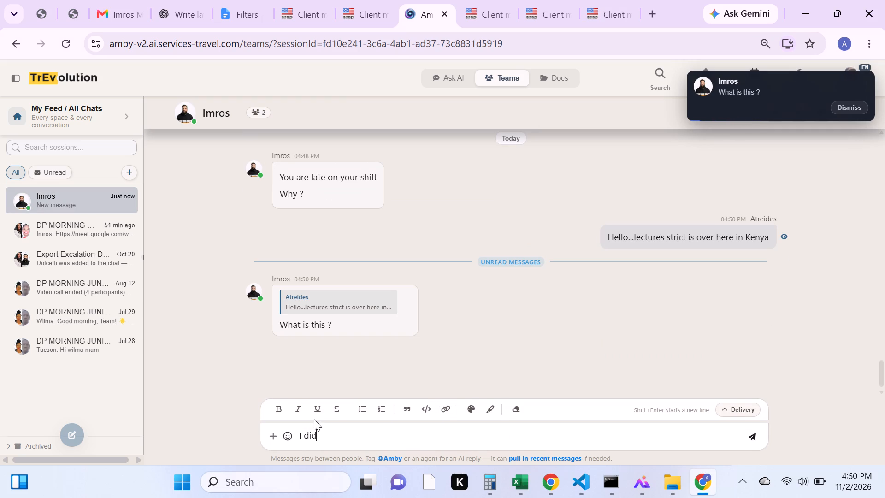
type("nt")
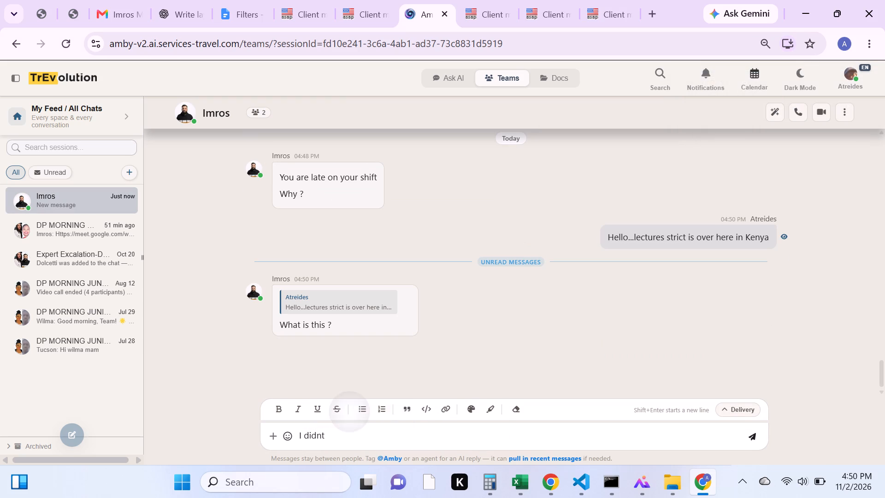
type("tell you avout")
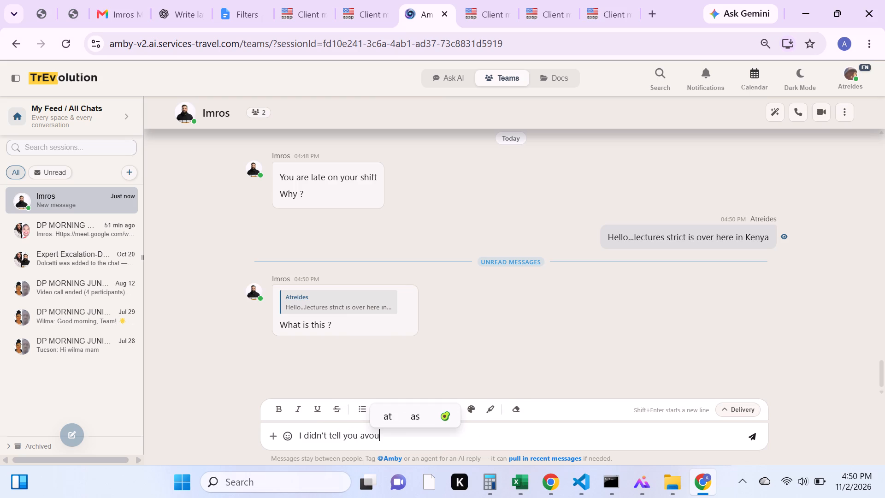
key("space")
key("BackSpace")
key("BackSpace")
key("BackSpace")
key("BackSpace")
key("BackSpace")
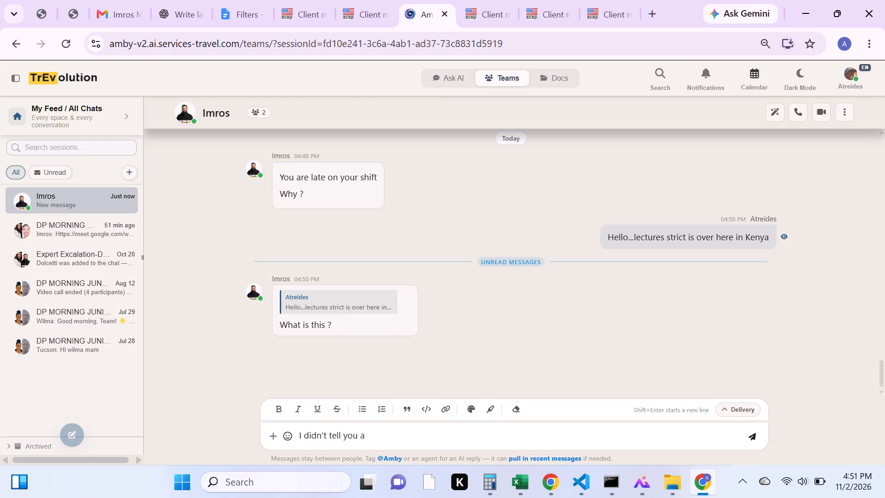
type("bout it")
key("shift+question")
key("Return")
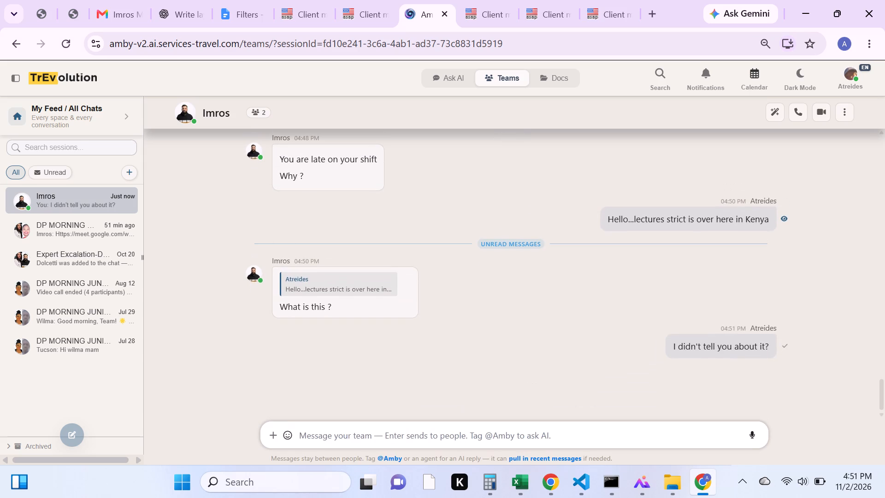
Save the feedback text "follow up done" on the EWR-MBJ-EWR request and close that request's tab.
left_click(488, 8)
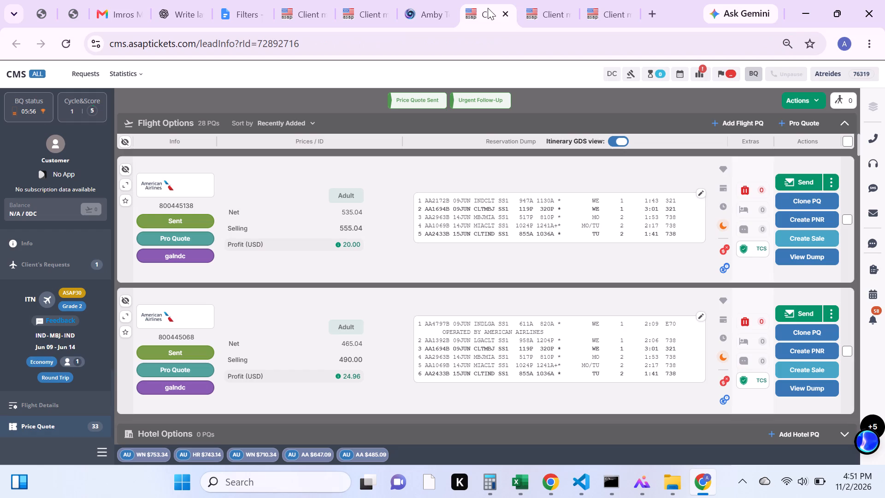
left_click(367, 14)
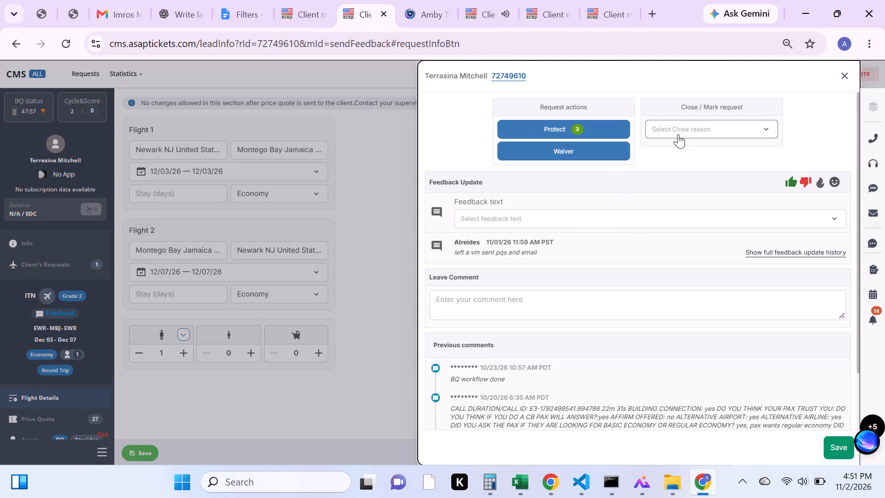
left_click(511, 213)
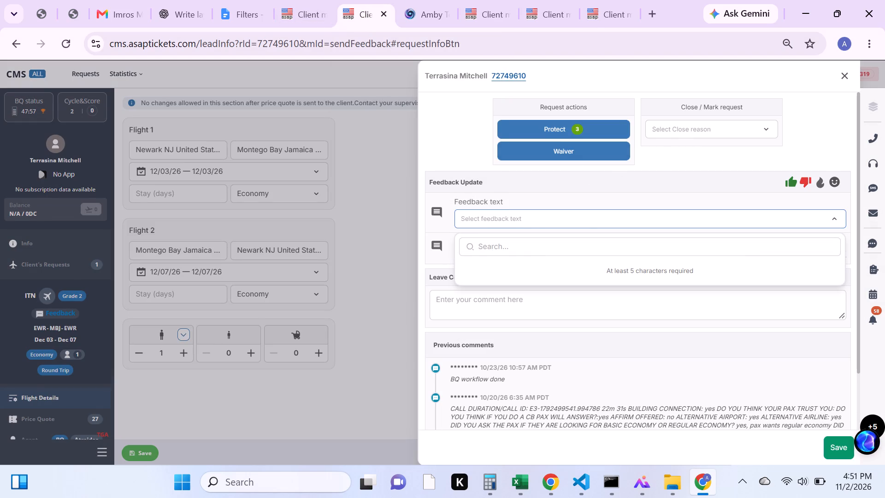
type("follow")
key("space")
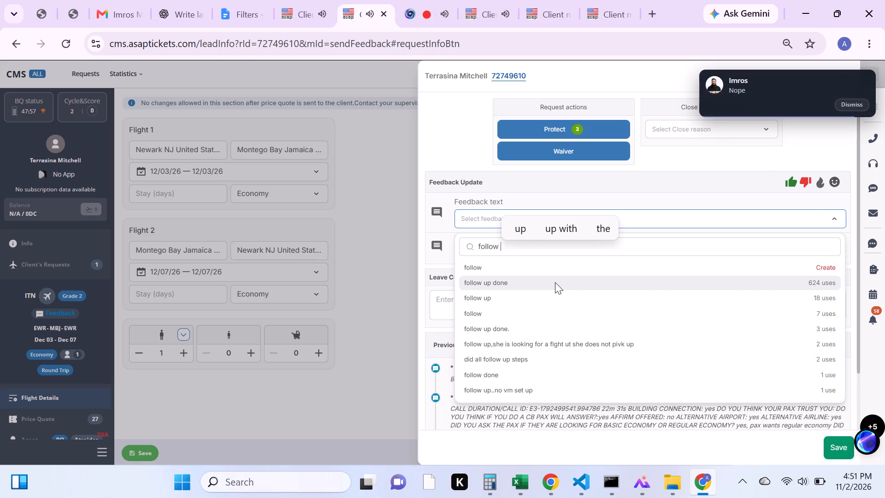
left_click(555, 282)
left_click(827, 444)
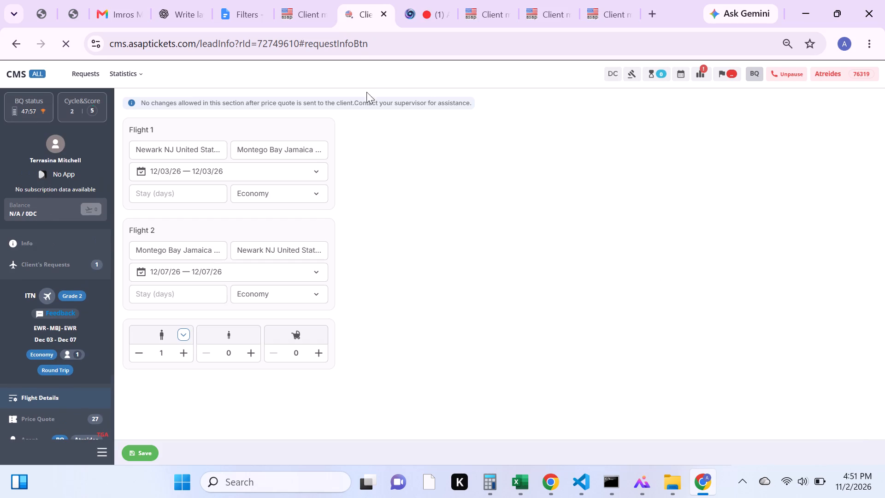
left_click(383, 17)
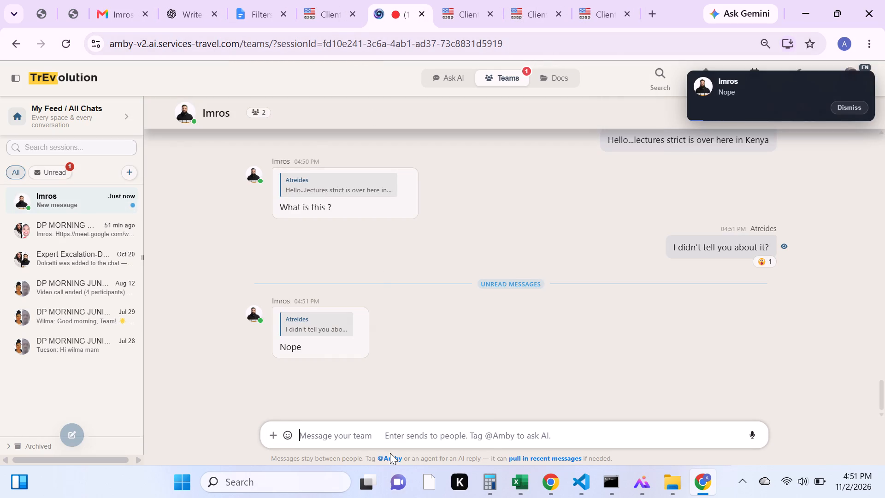
Send Imros the reply "Oh god...I thought I did ......sorry" in the team chat.
type("oh")
key("space")
key("g")
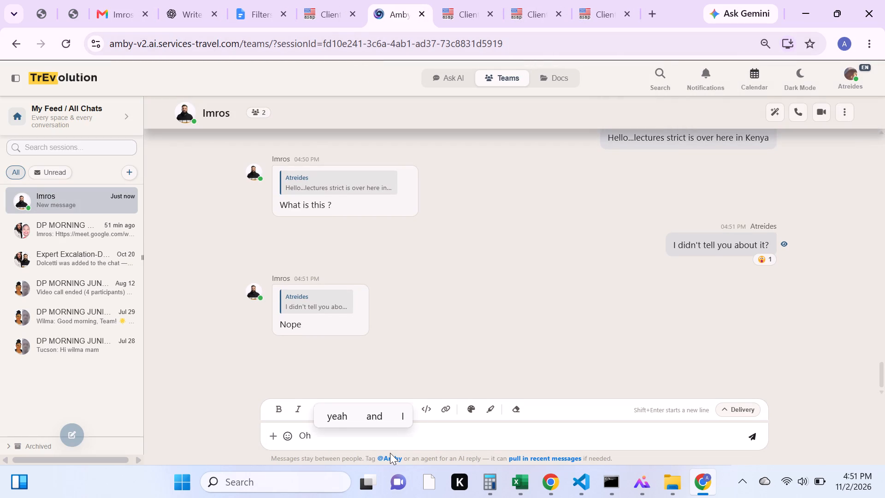
key("o")
type("d...i thought")
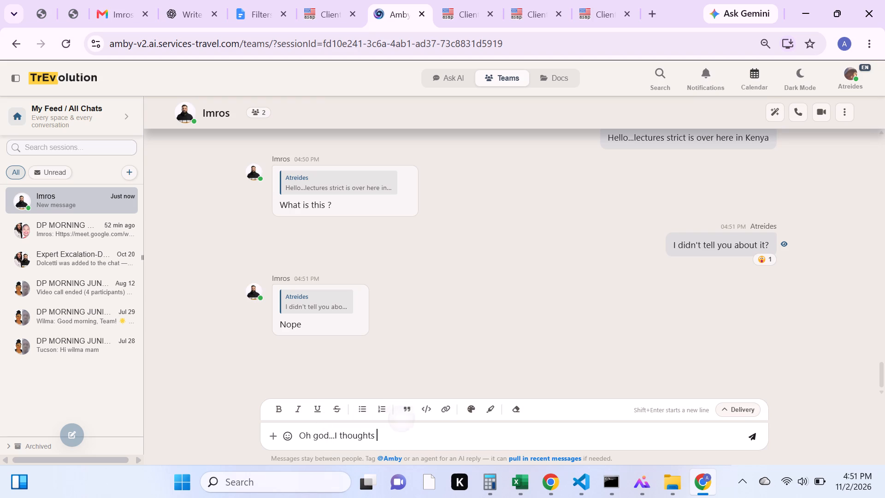
key("BackSpace")
key("BackSpace")
key("space")
type("i did")
key("space")
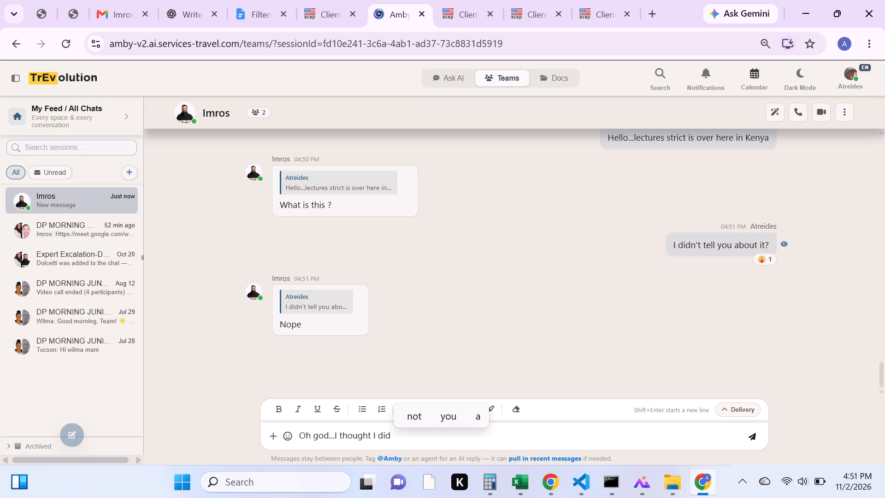
type("......sorry")
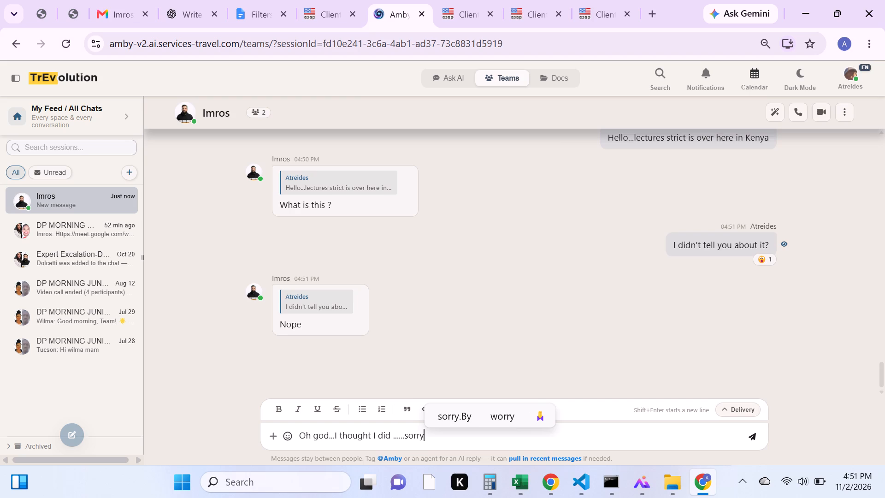
key("Return")
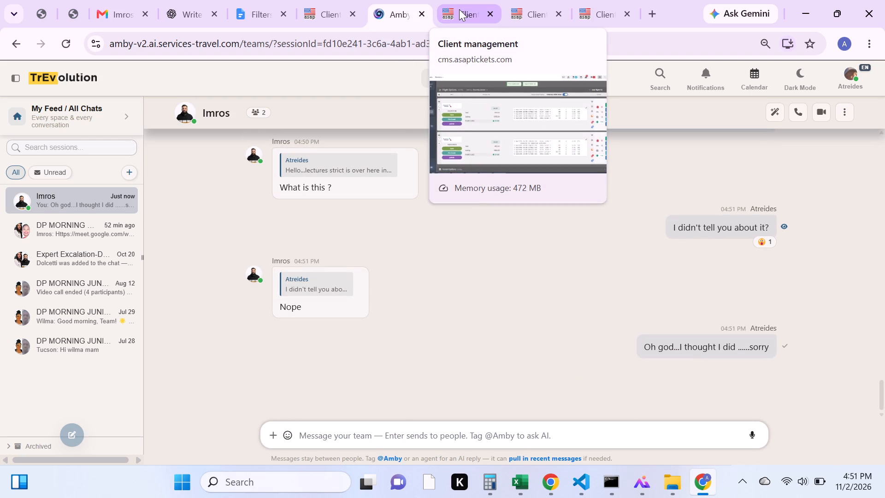
Call the client of the IND-MBJ-IND request from its call history and answer the click-to-call in the SoftPhone.
left_click(459, 9)
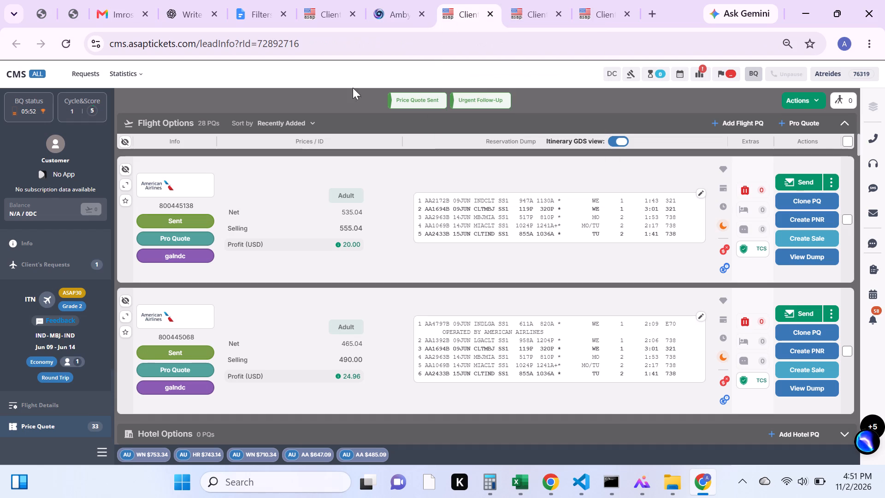
left_click(49, 400)
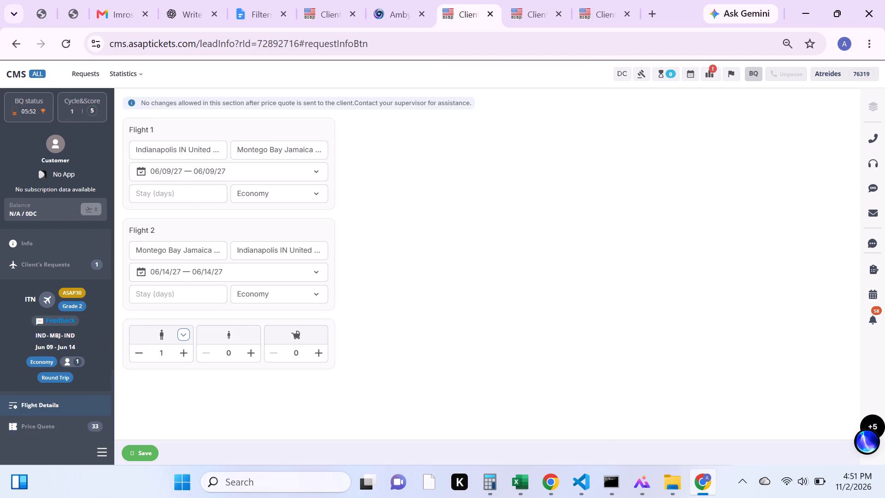
left_click(78, 267)
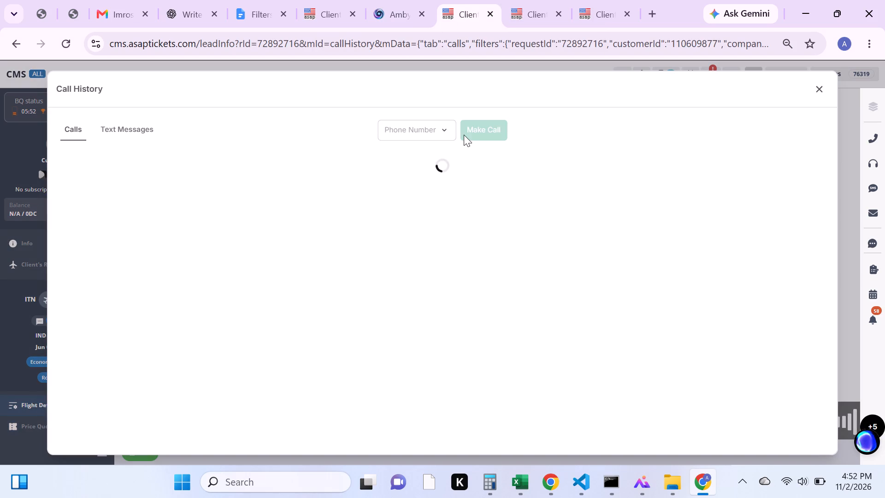
left_click(494, 124)
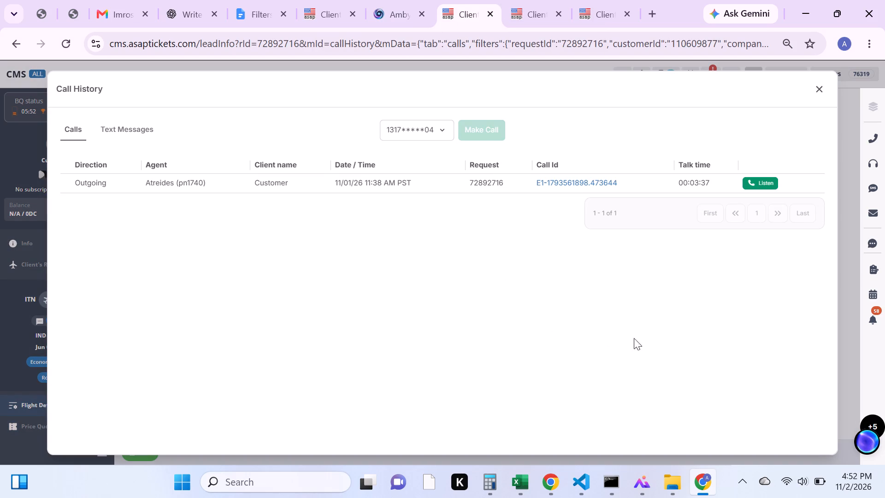
left_click(744, 225)
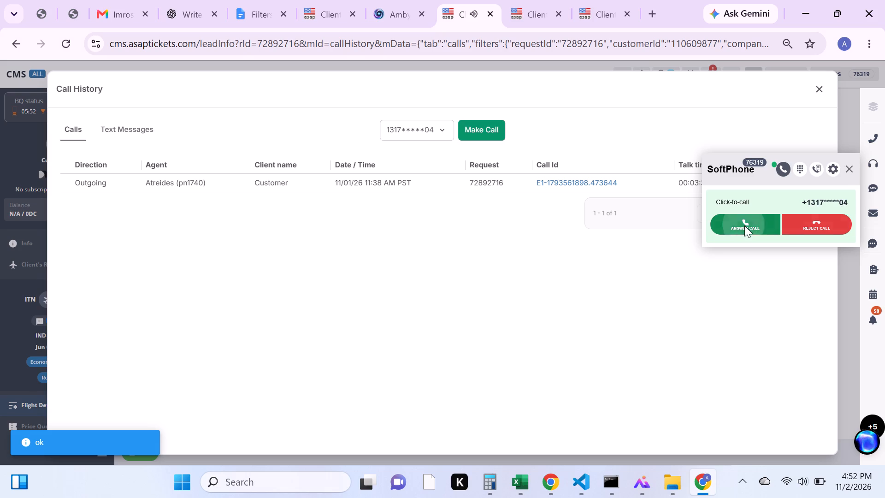
left_click(817, 91)
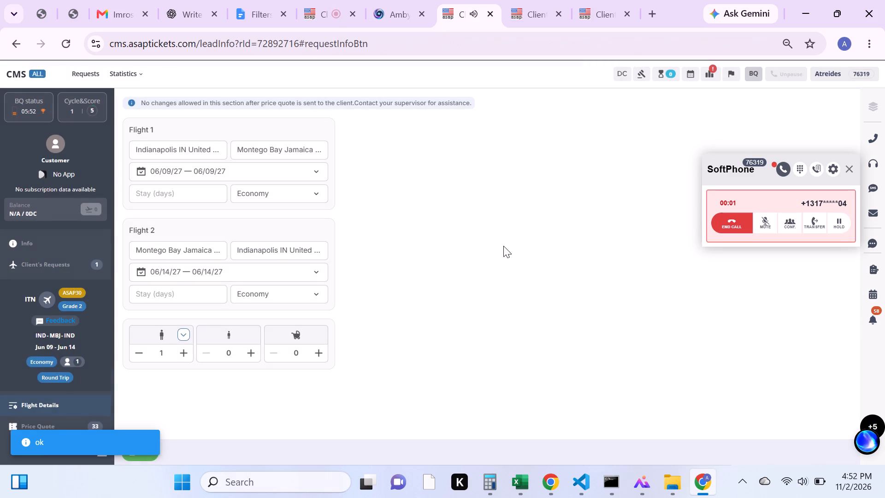
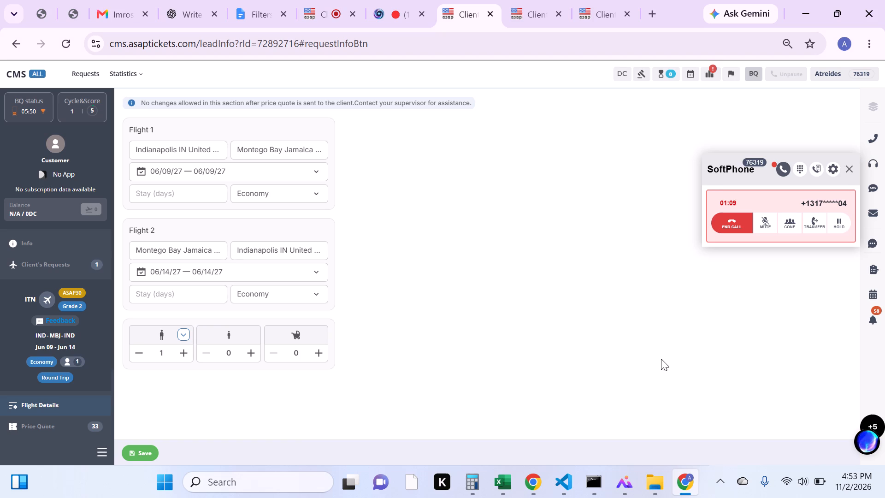
Mute the IND-MBJ-IND client's call, send them the "Request for Travel Details" template email under company ITN, and end the call.
left_click(762, 225)
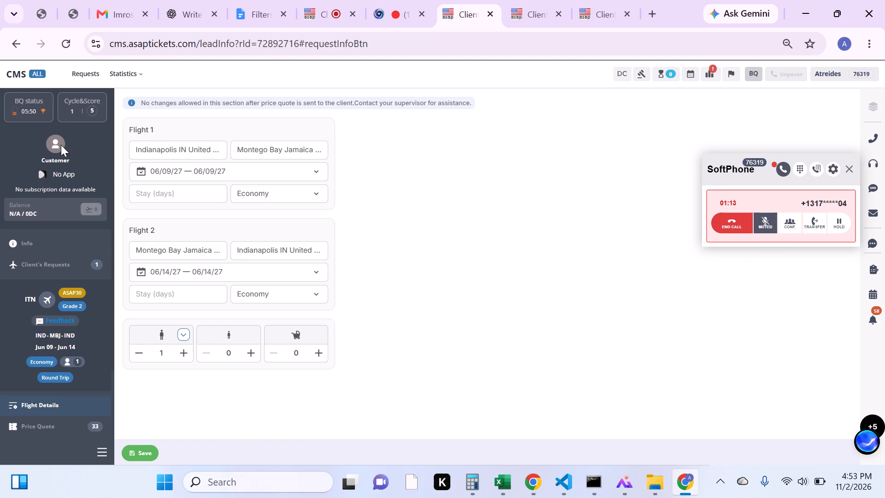
left_click(118, 267)
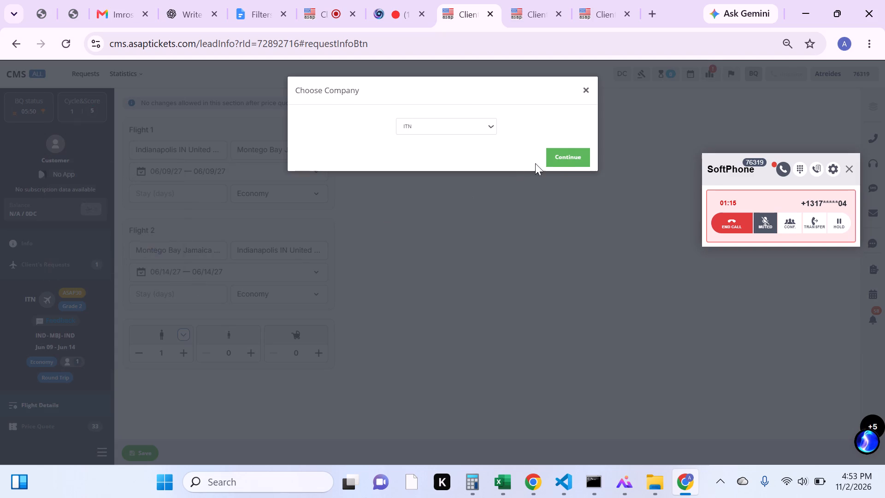
left_click(563, 159)
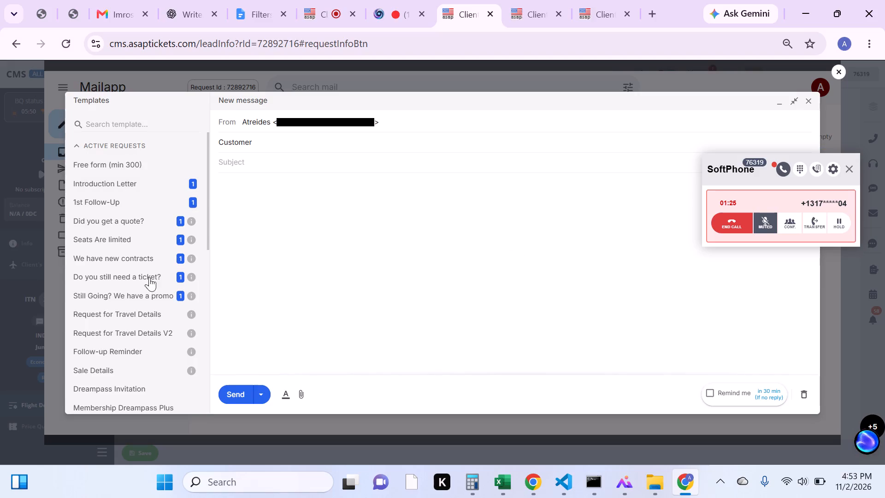
left_click(152, 314)
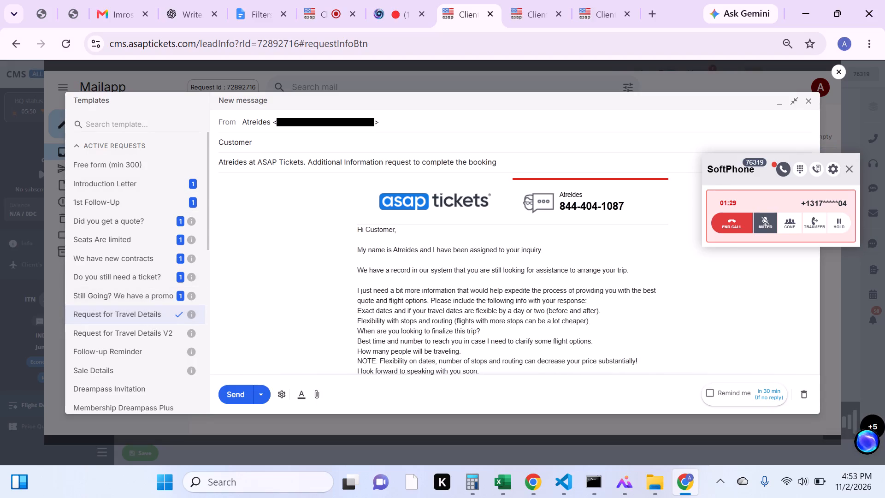
left_click(737, 221)
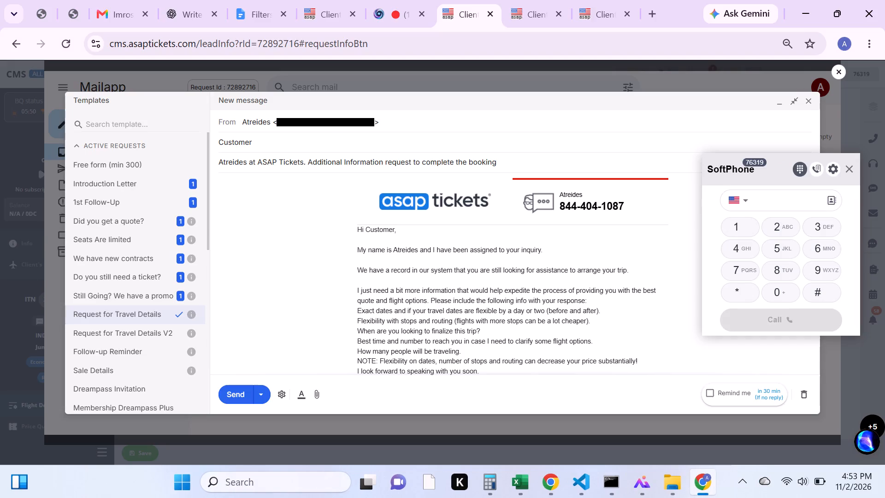
scroll(445, 272, "down", 1)
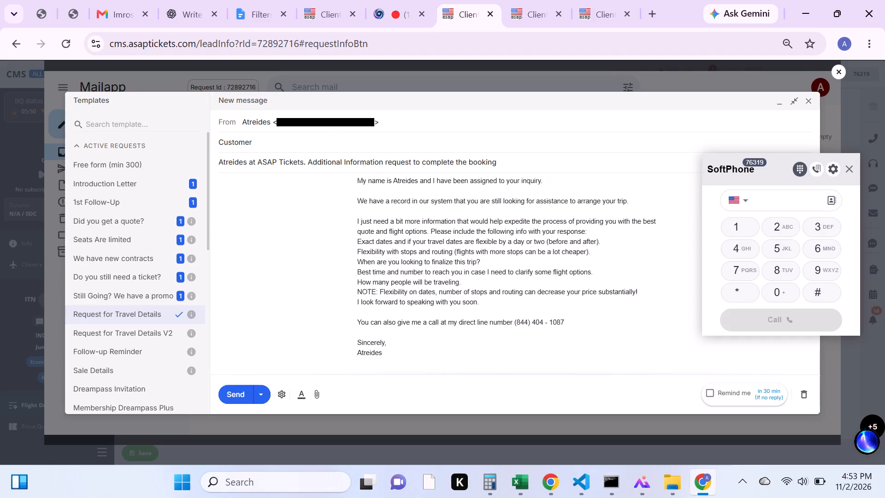
left_click(230, 393)
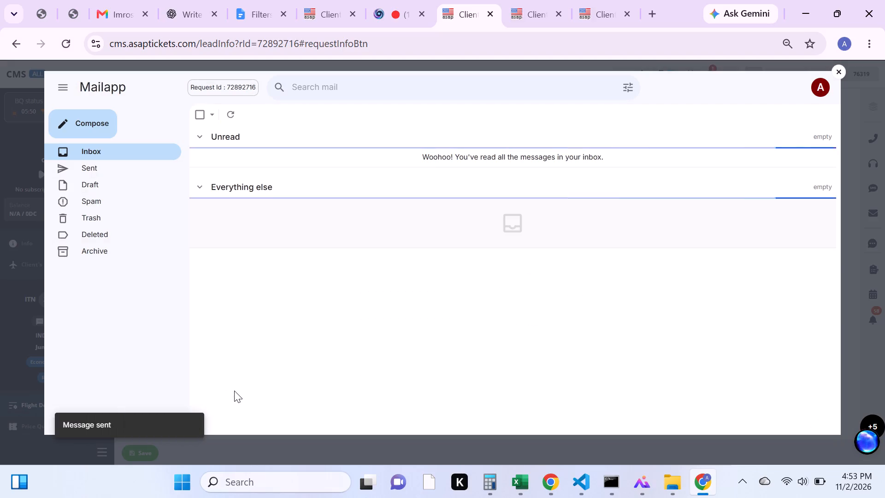
left_click(839, 72)
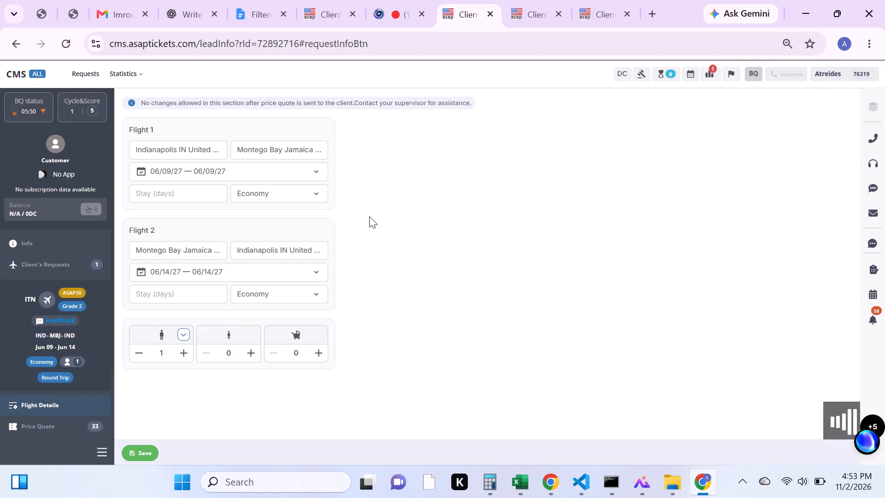
Open the feedback form of the IND-MBJ-IND request and start choosing its feedback text.
left_click(67, 322)
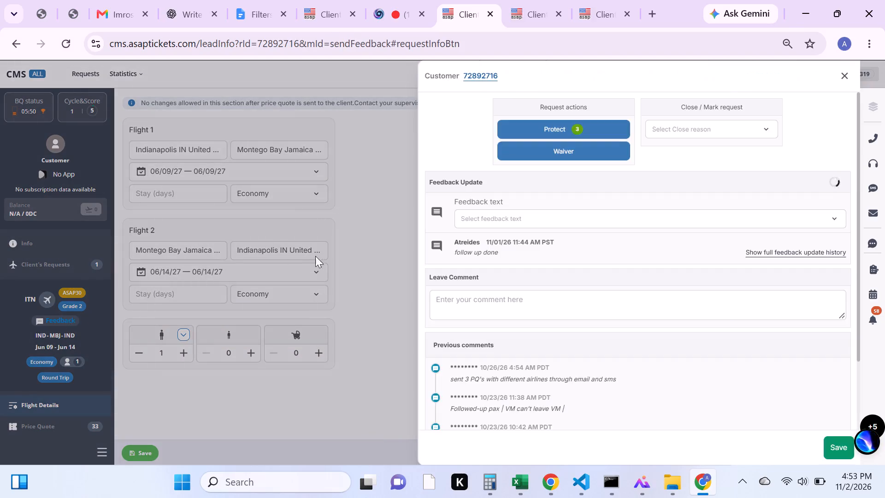
left_click(476, 221)
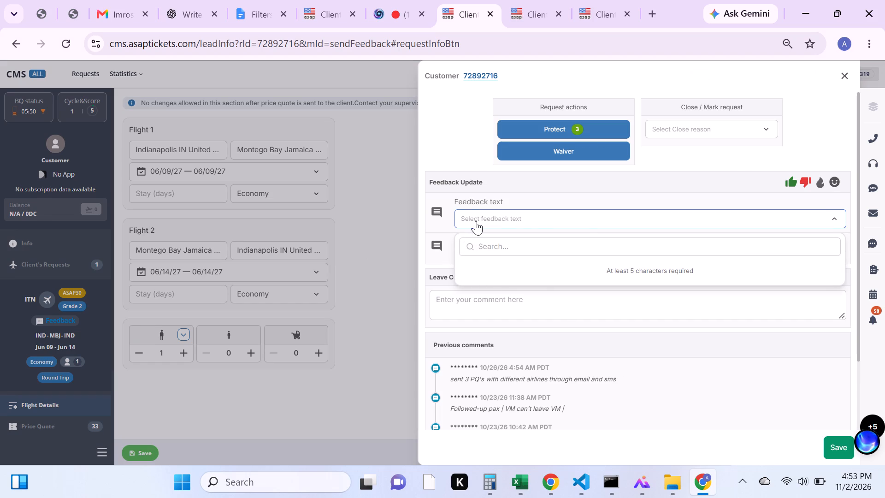
Set the feedback text of the IND-MBJ-IND request to "follow up done" and save the feedback.
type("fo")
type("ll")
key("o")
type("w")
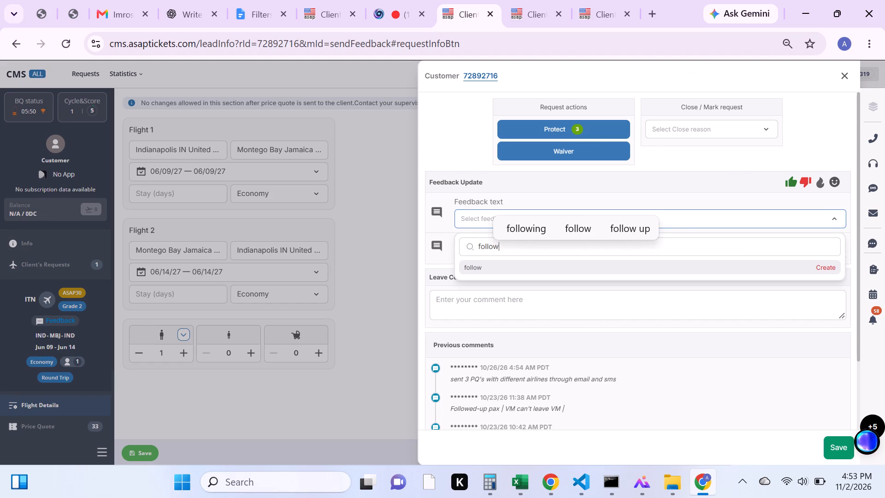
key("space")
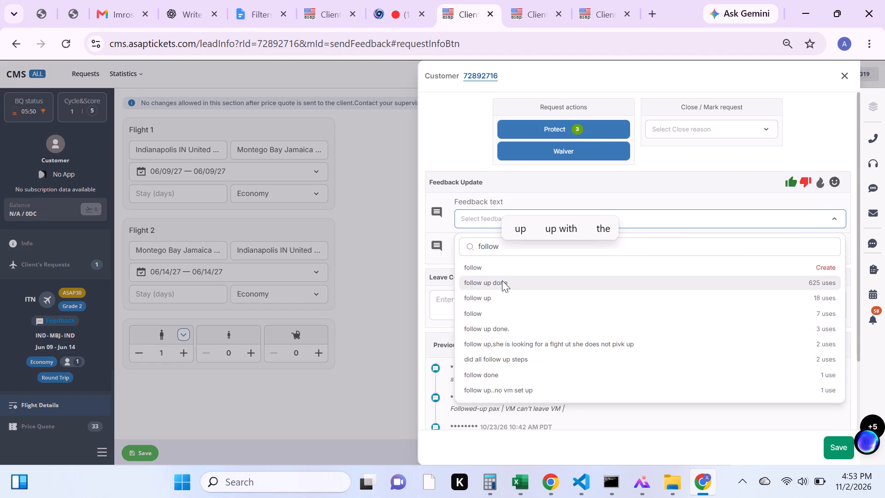
left_click(502, 281)
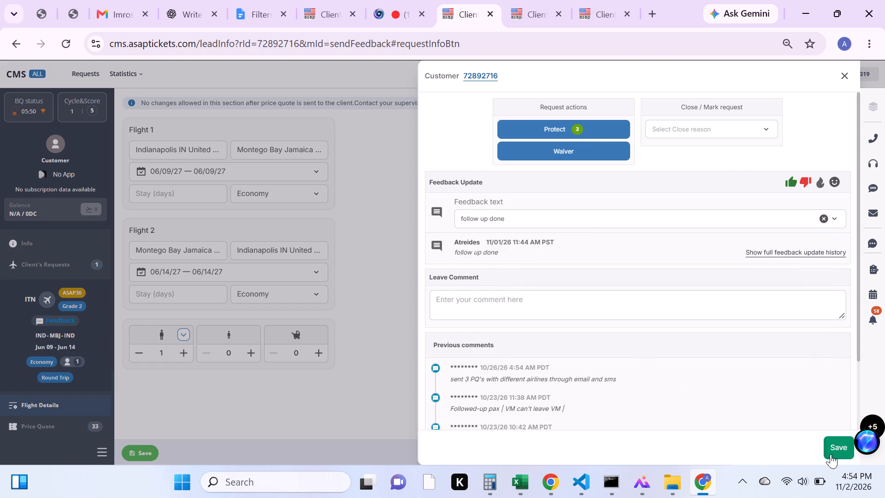
left_click(833, 451)
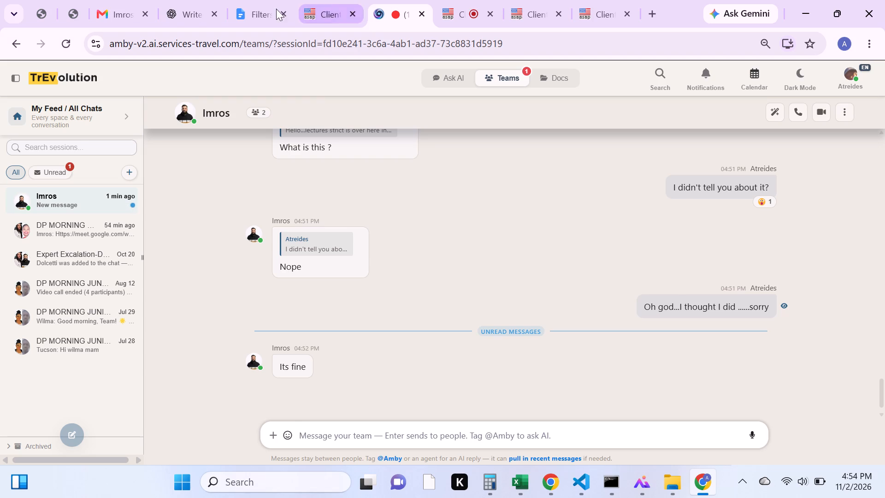
scroll(434, 240, "up", 2)
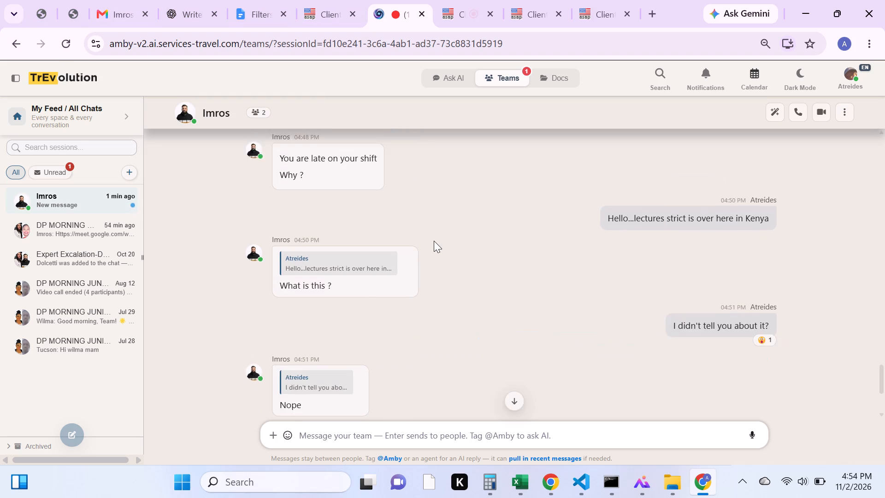
scroll(434, 241, "down", 3)
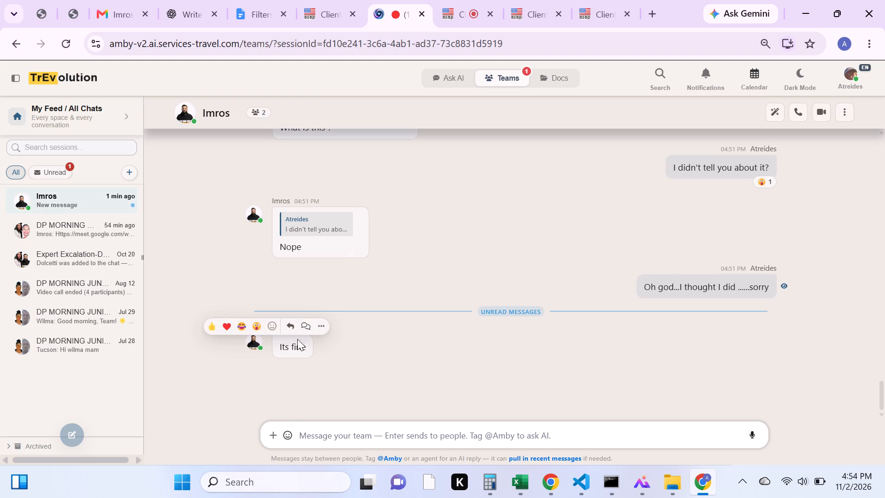
React to Imros's "Its fine" message in the team chat with a smiling-face emoji.
left_click(276, 328)
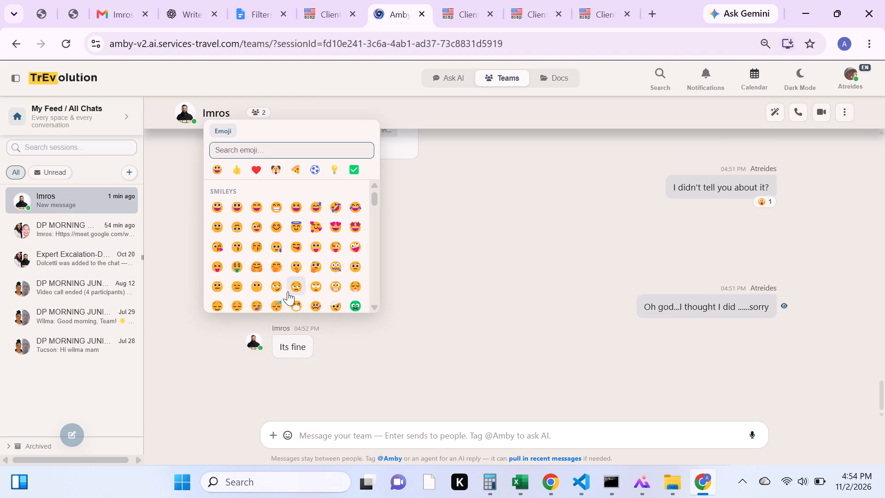
left_click(278, 229)
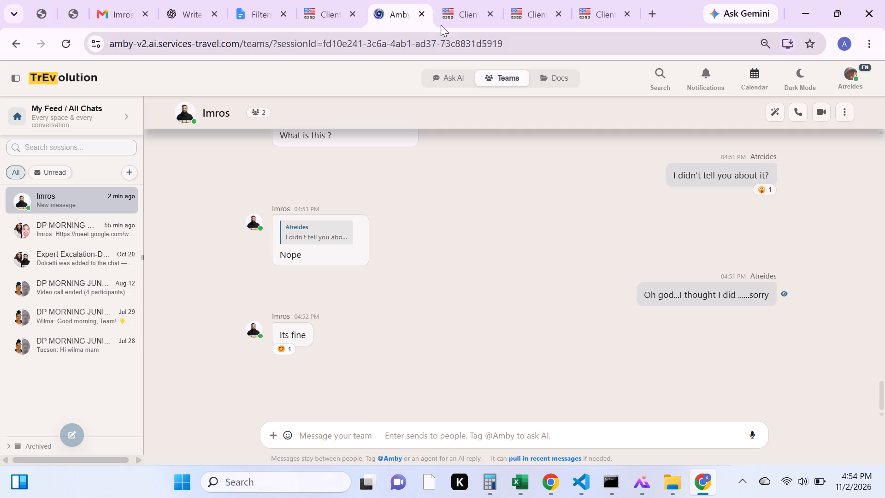
Go back to the IND-MBJ-IND request and close its tab.
left_click(453, 17)
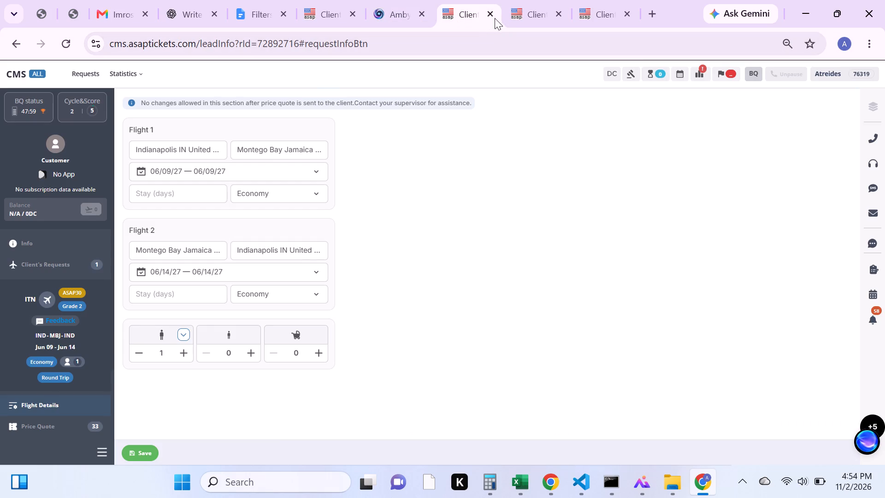
left_click(488, 12)
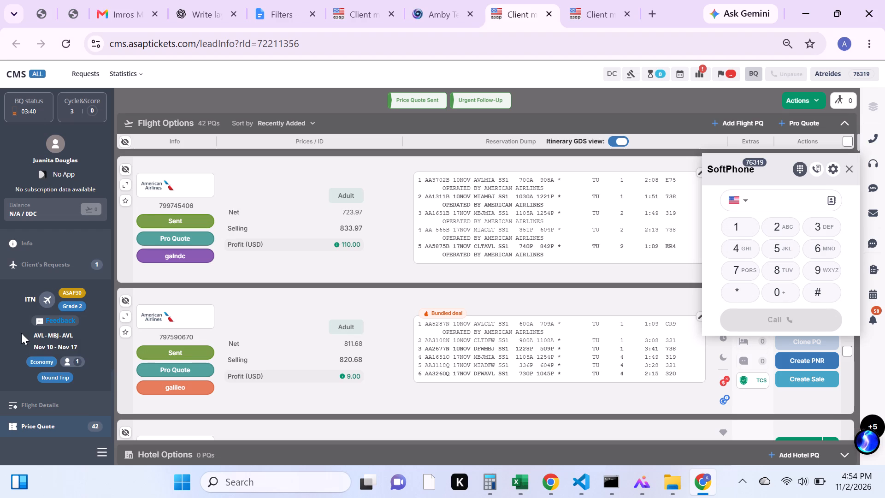
Call the client of the AVL-MBJ-AVL request from its call history and answer the click-to-call in the SoftPhone.
left_click(47, 400)
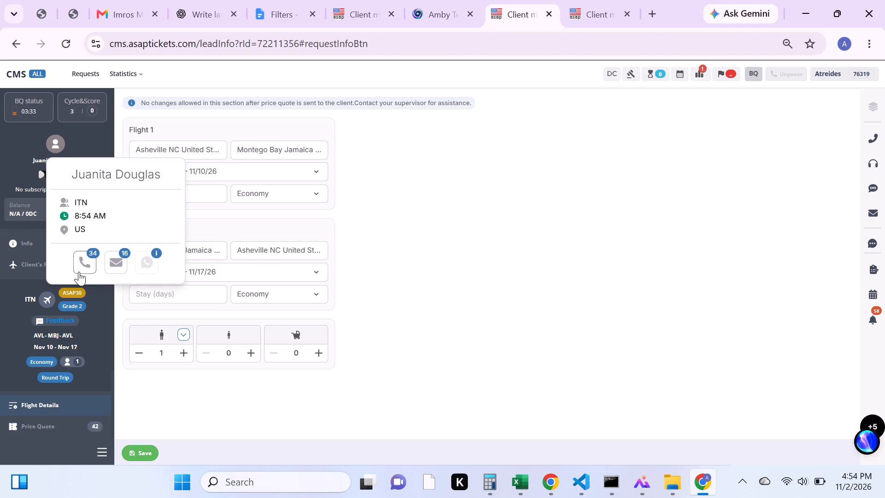
left_click(78, 270)
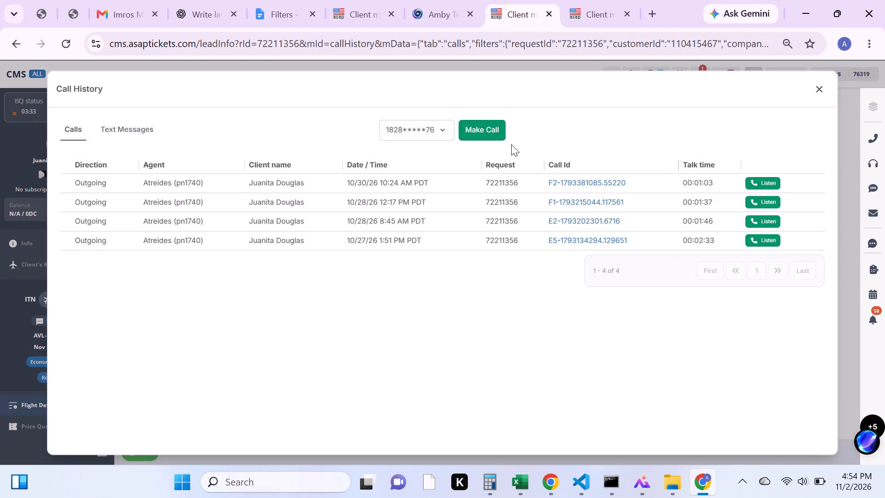
left_click(467, 124)
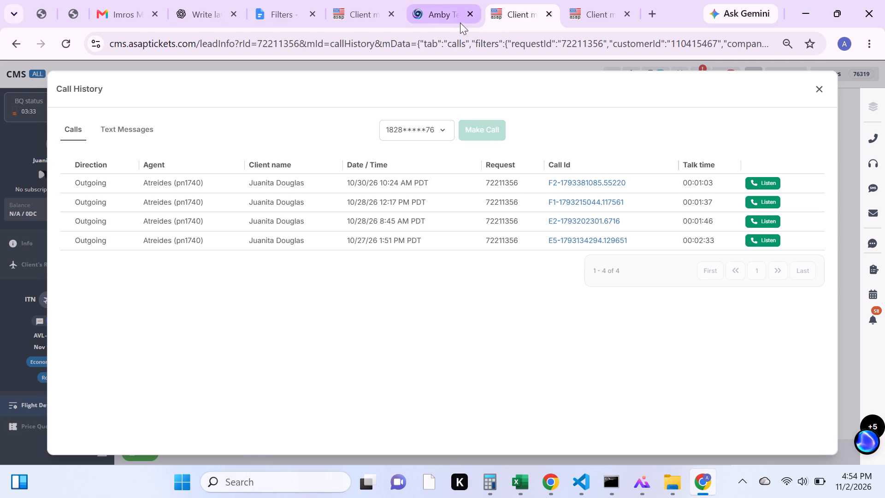
left_click(445, 14)
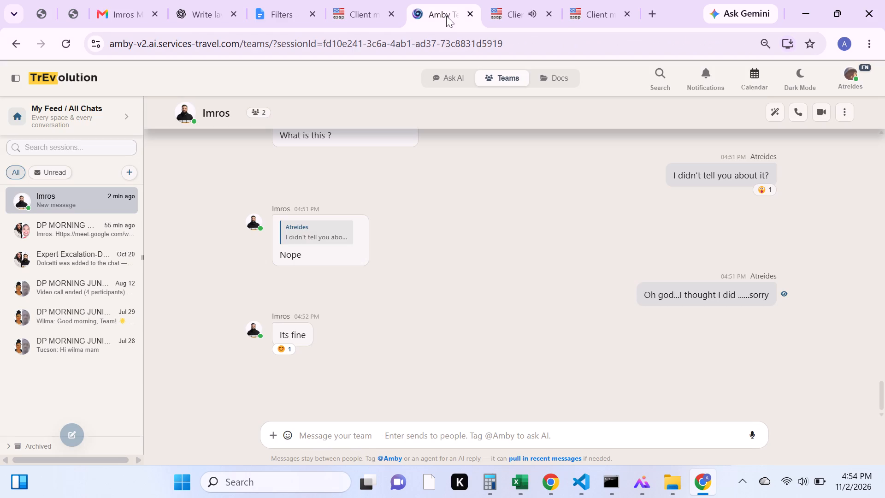
left_click(498, 15)
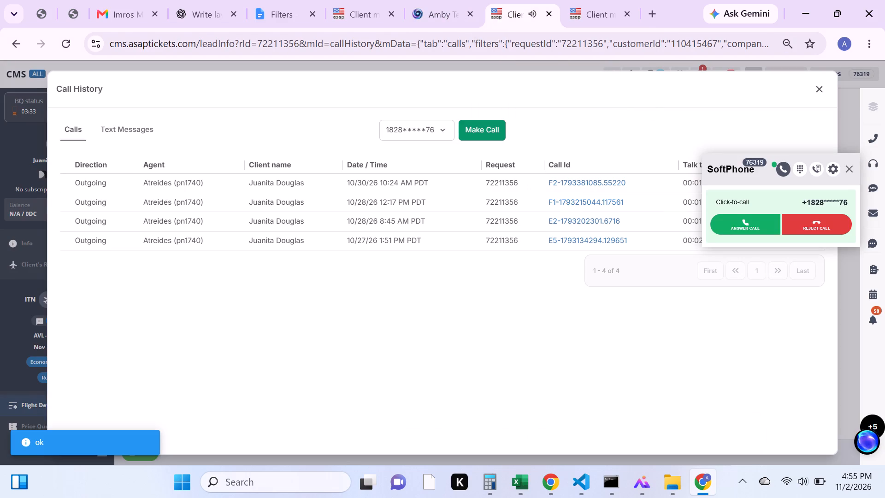
left_click(748, 227)
left_click(820, 90)
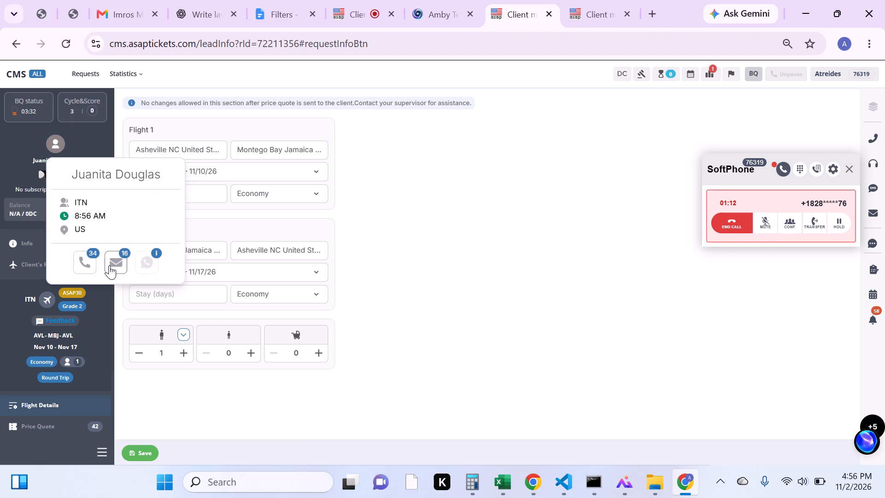
Mute the AVL-MBJ-AVL client's call, send them the "Request for Travel Details V2" template email, end the call and hide the SoftPhone.
left_click(109, 265)
left_click(767, 230)
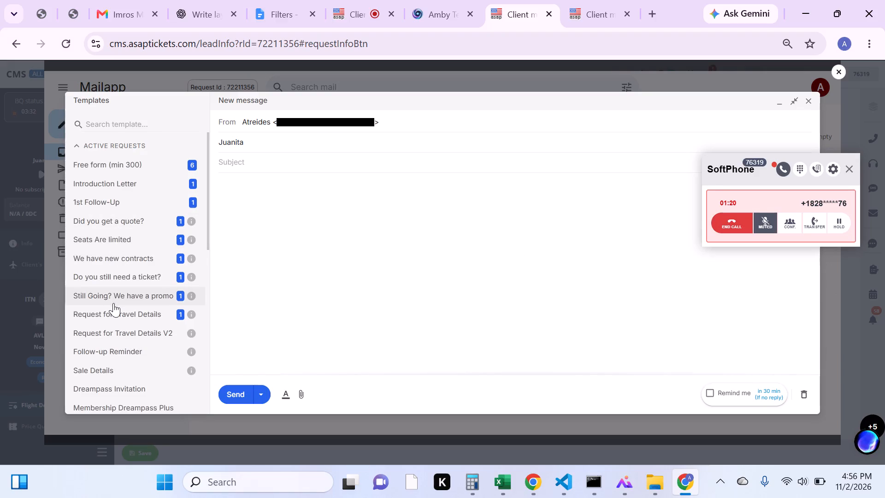
left_click(135, 332)
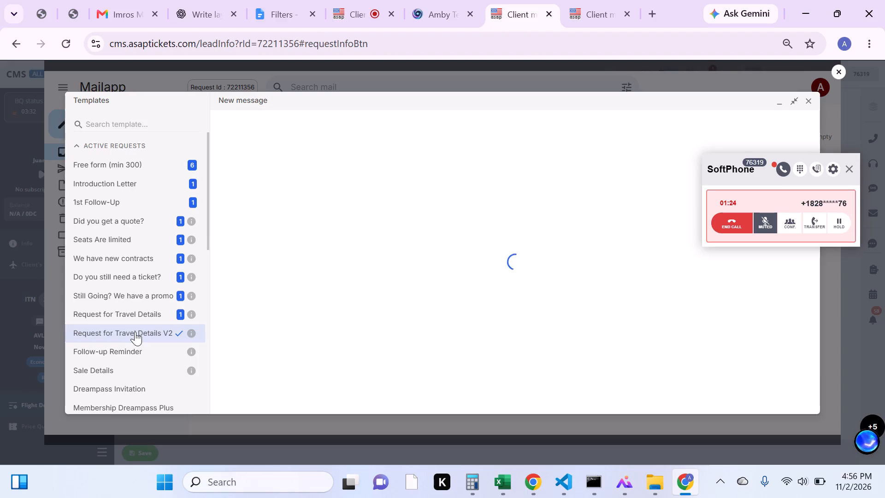
left_click(243, 389)
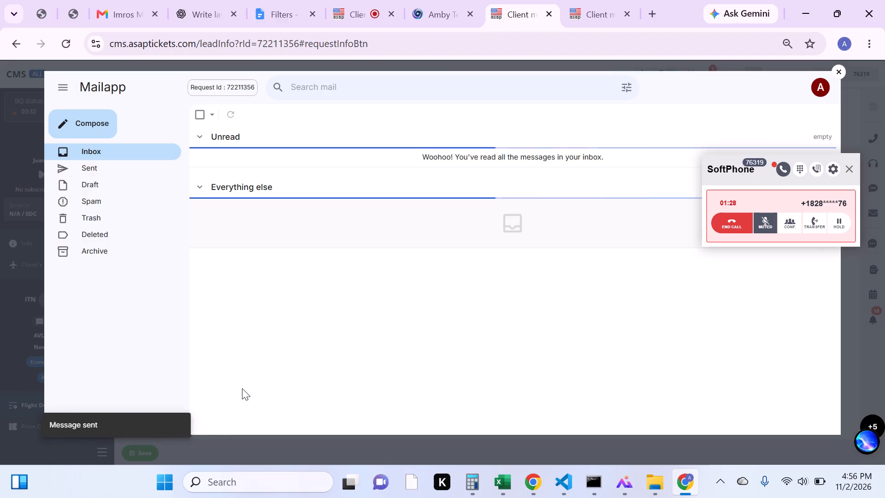
left_click(840, 71)
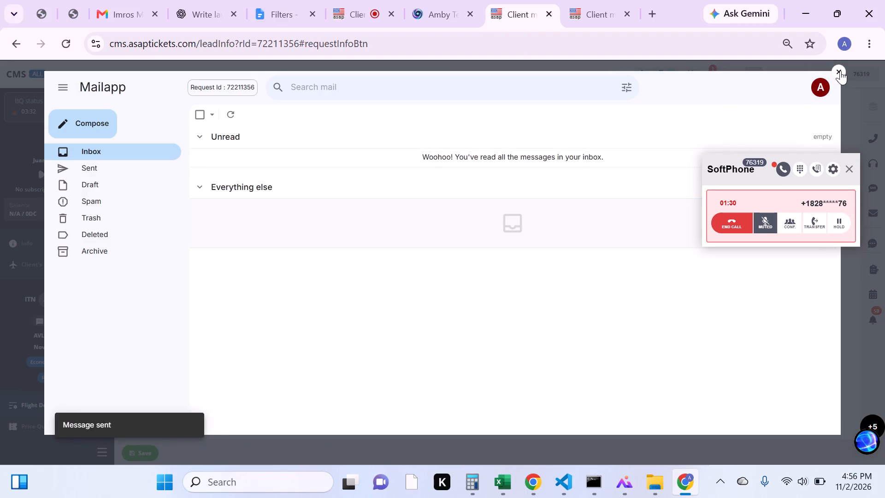
left_click(733, 219)
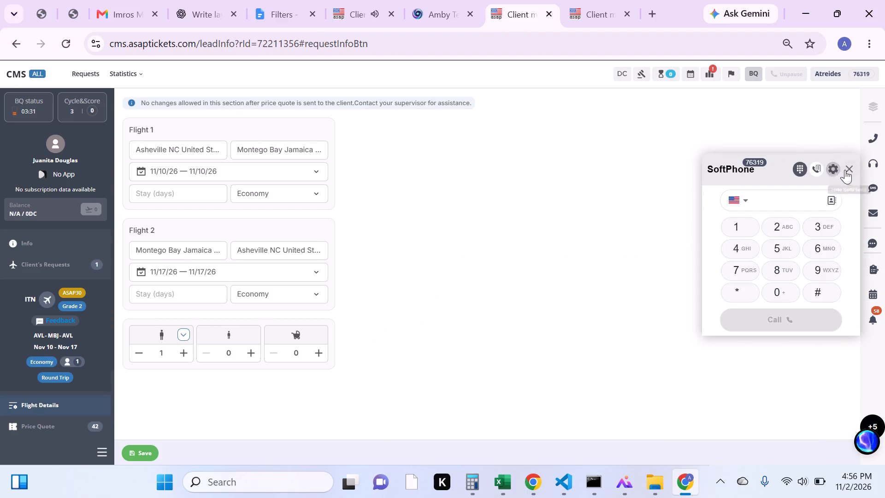
left_click(846, 169)
Save the feedback text "follow up done" on the AVL-MBJ-AVL request.
left_click(63, 323)
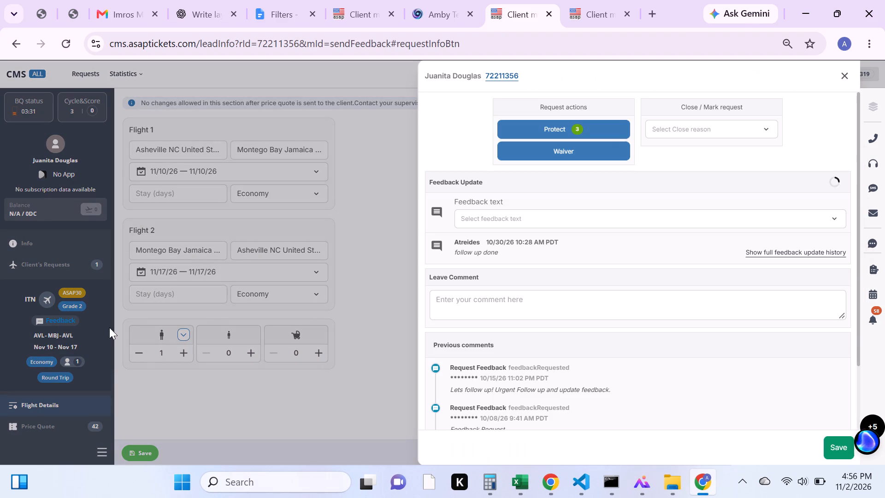
left_click(516, 223)
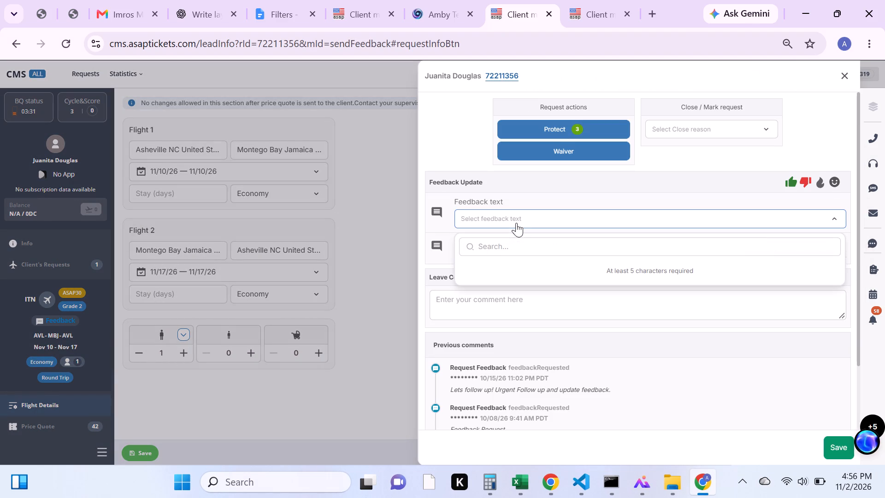
type("follow")
key("space")
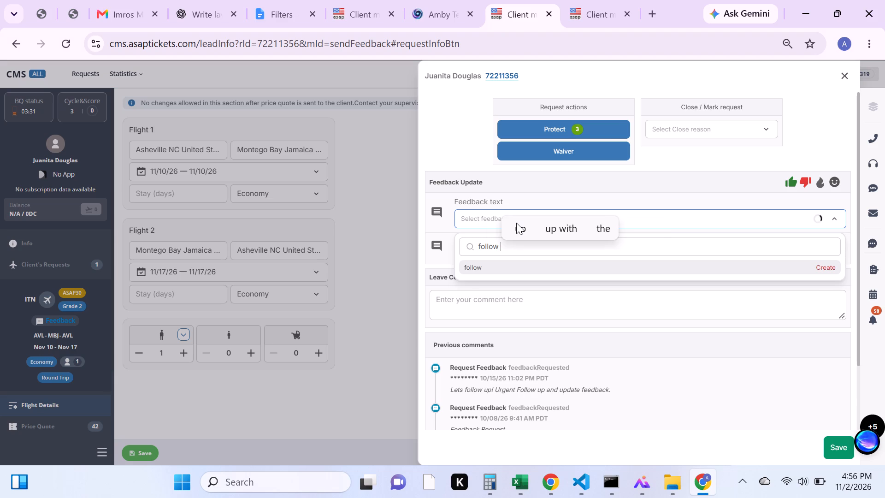
left_click(526, 288)
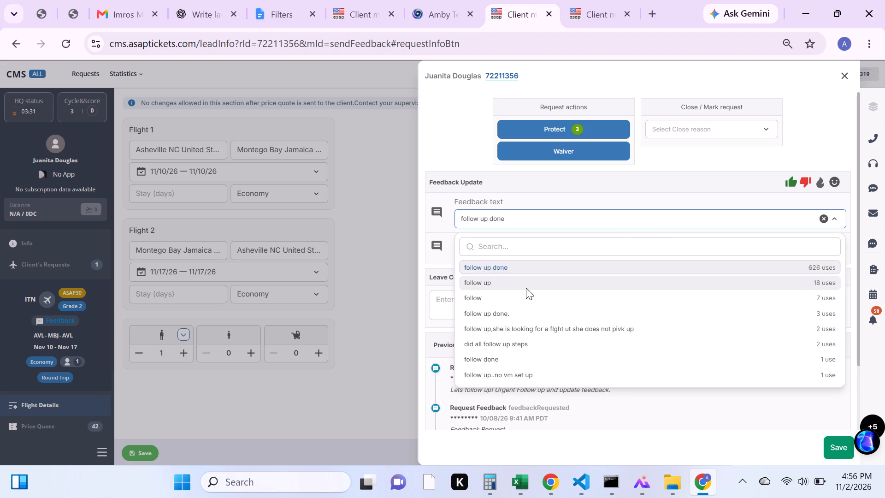
left_click(829, 450)
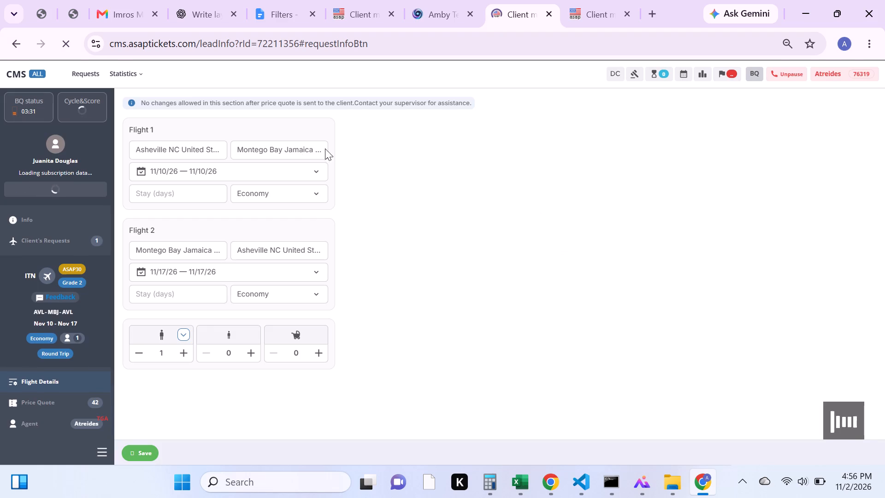
Reload the AVL-MBJ-AVL request page.
triple_click(65, 46)
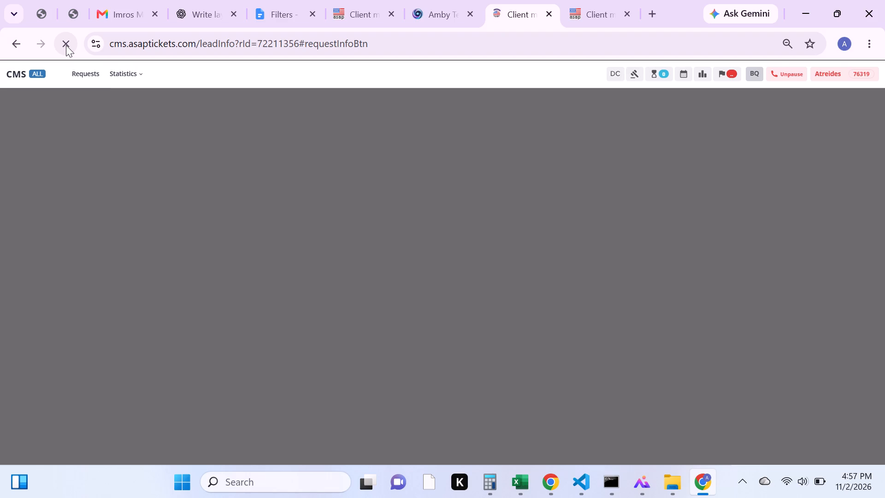
triple_click(66, 45)
left_click(66, 46)
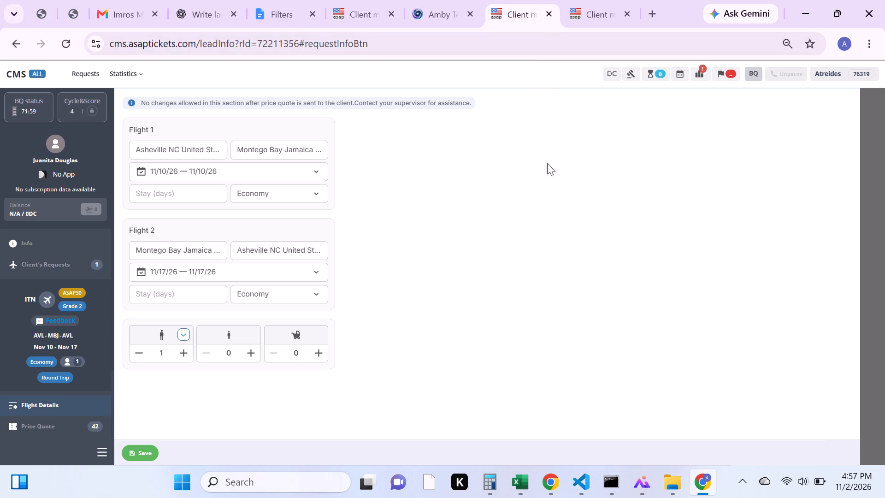
Close the AVL-MBJ-AVL request page.
left_click(550, 11)
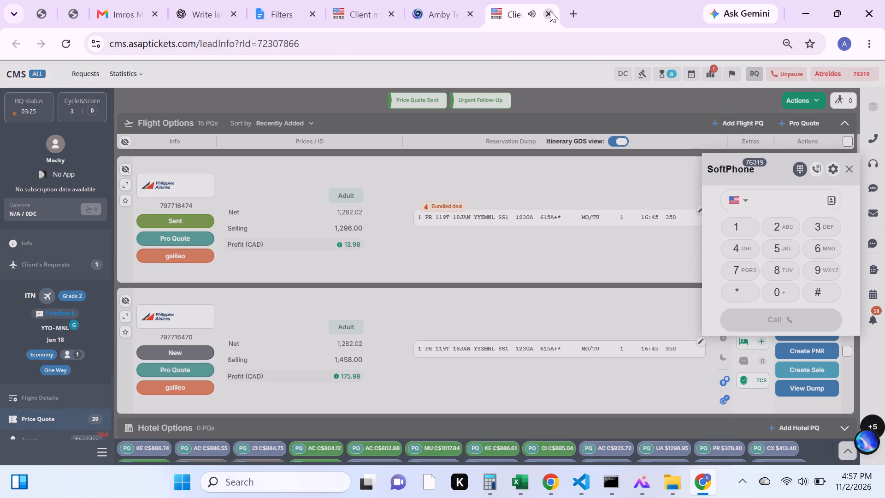
left_click(435, 11)
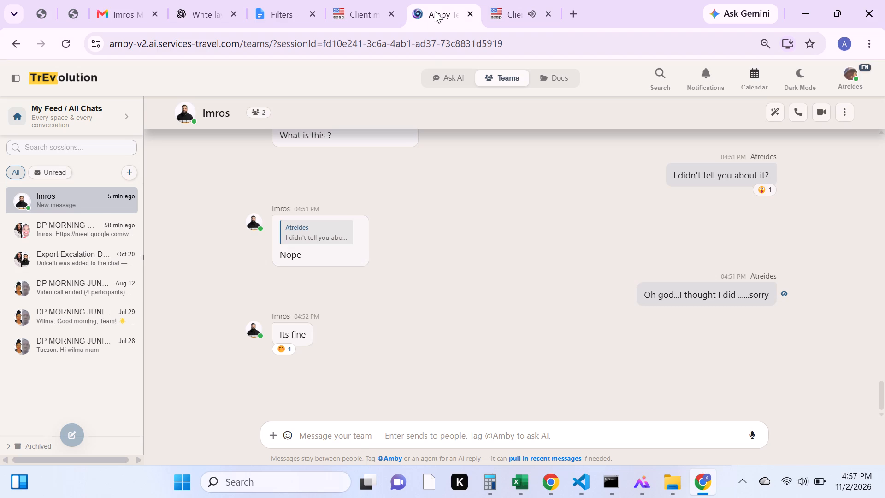
scroll(415, 203, "up", 3)
scroll(414, 202, "down", 3)
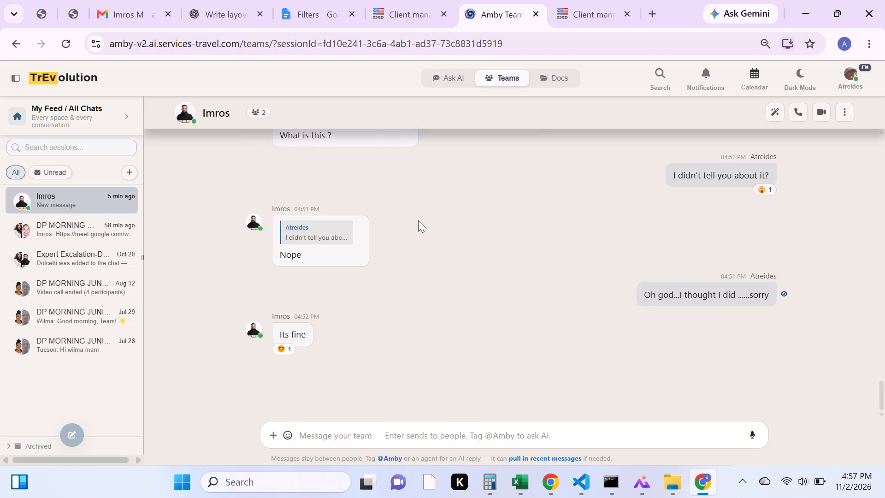
scroll(418, 220, "down", 2)
left_click(100, 236)
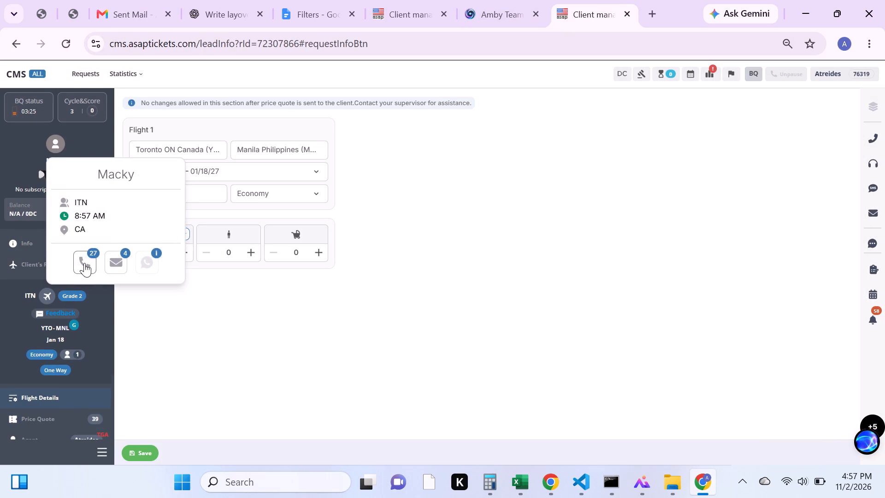
left_click(84, 263)
left_click(480, 138)
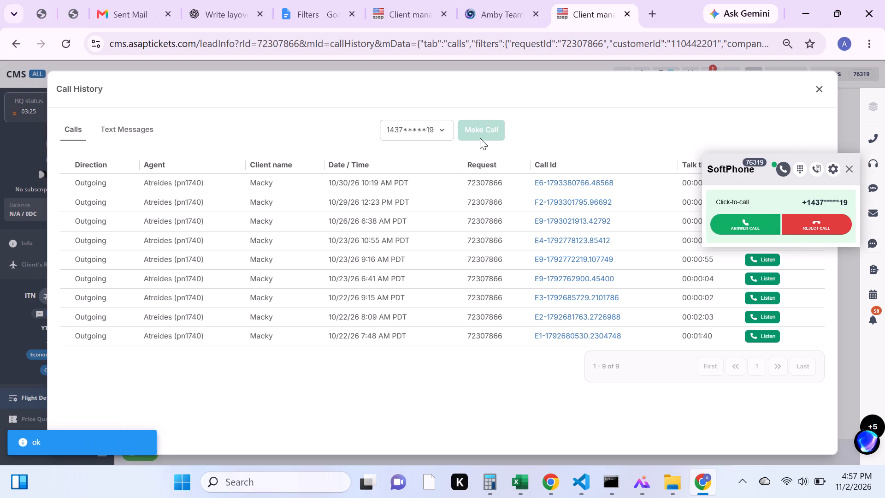
left_click(731, 220)
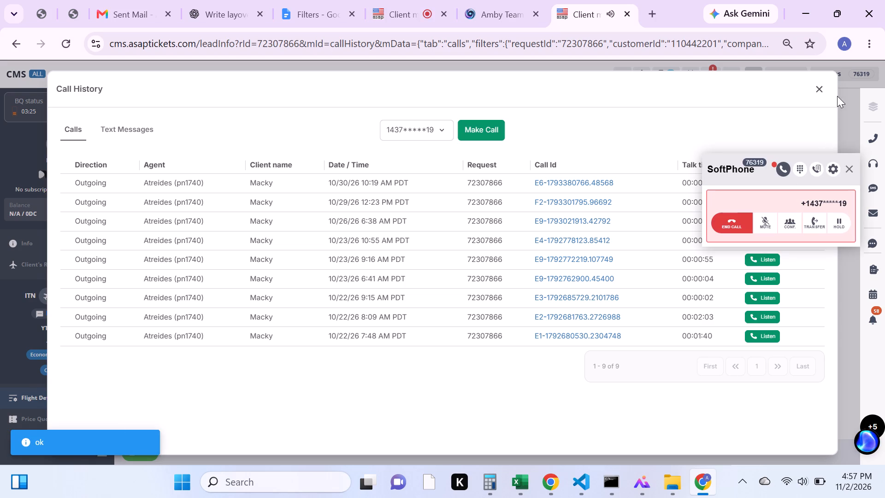
left_click(814, 89)
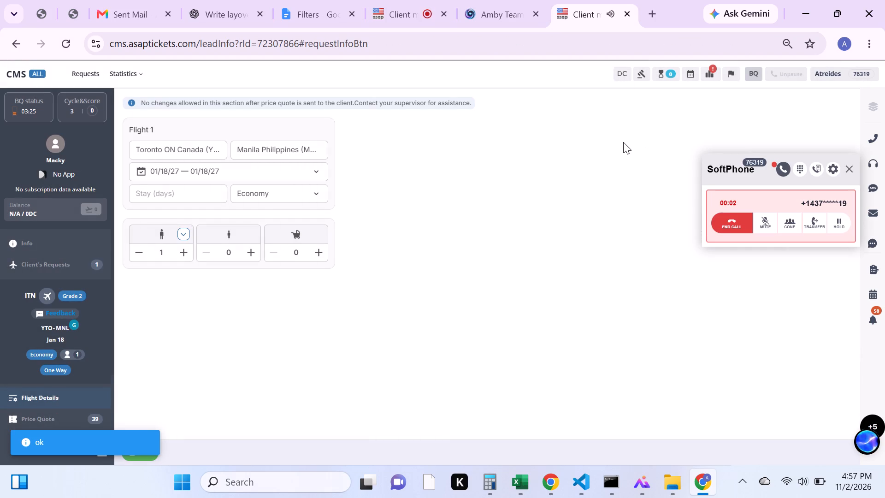
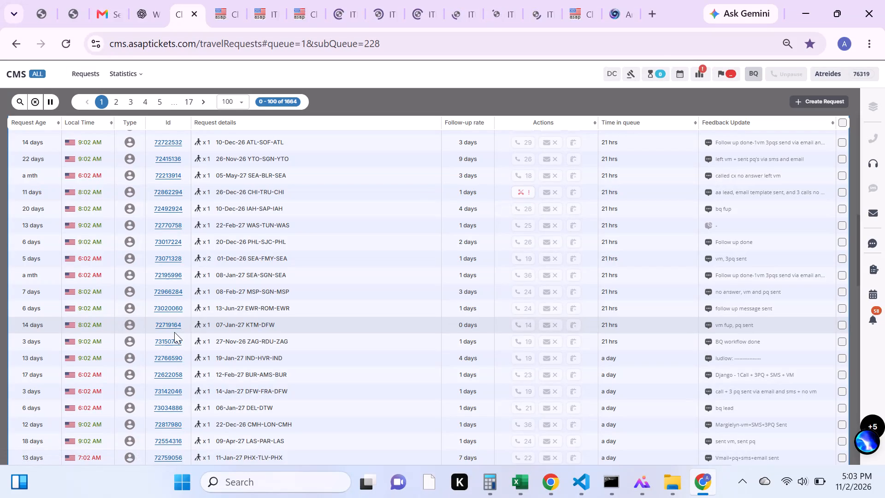
Open the LAS-PAR-LAS, MSP-IST-MSP and ORL-BJS-ORL requests from the queue in background tabs.
scroll(174, 332, "down", 1)
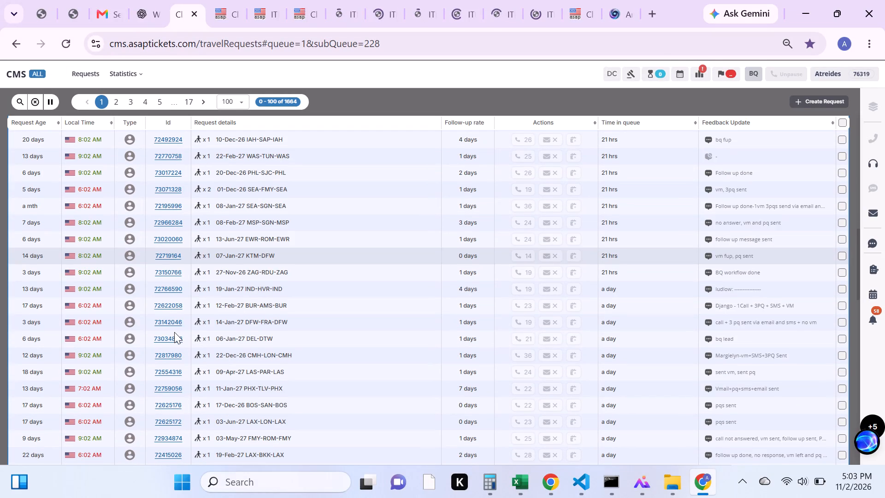
scroll(174, 332, "down", 1)
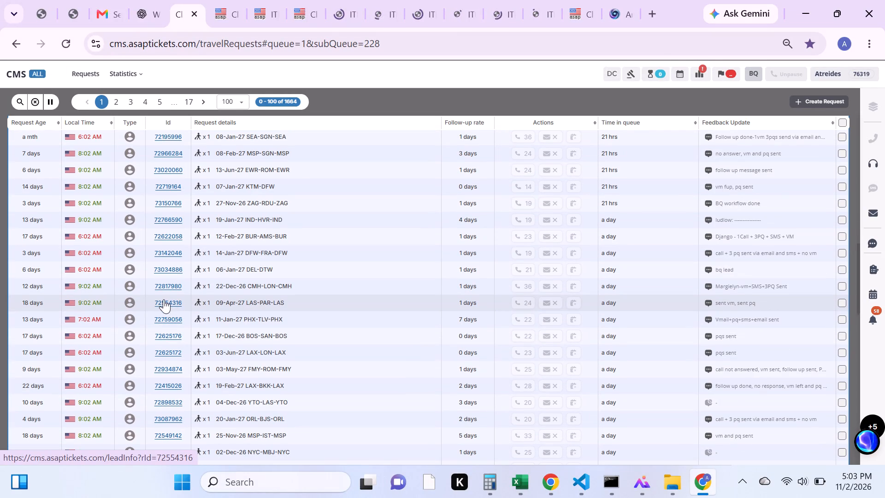
left_click(167, 302, "ctrl")
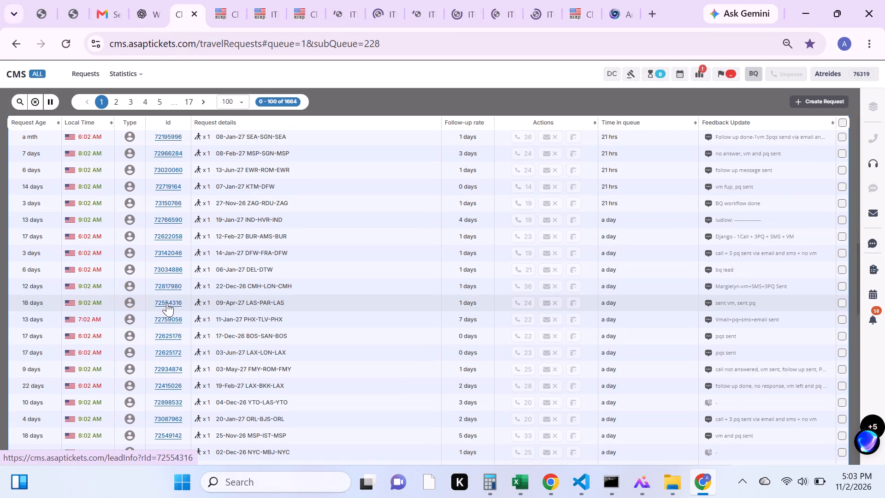
scroll(171, 338, "down", 2)
left_click(164, 298, "ctrl")
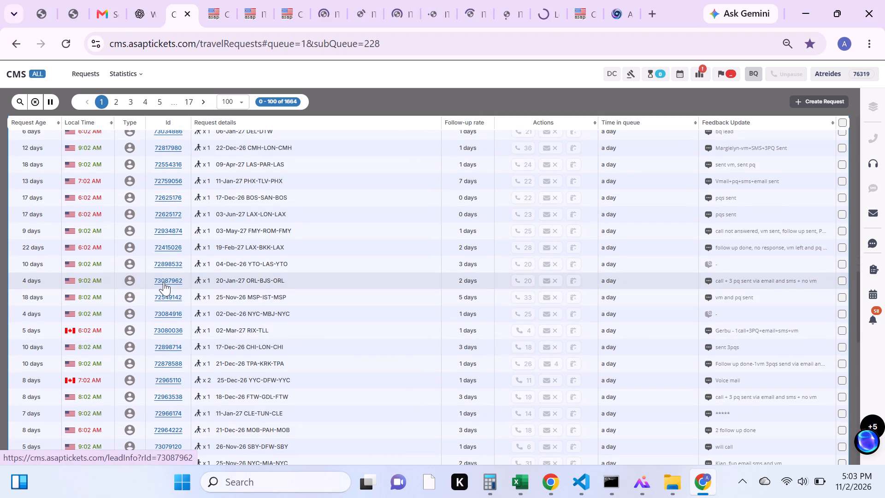
left_click(164, 282, "ctrl")
Open the LFT-MBJ-LFT and OKC-KOA-OKC requests from further down the queue in background tabs.
scroll(176, 325, "down", 4)
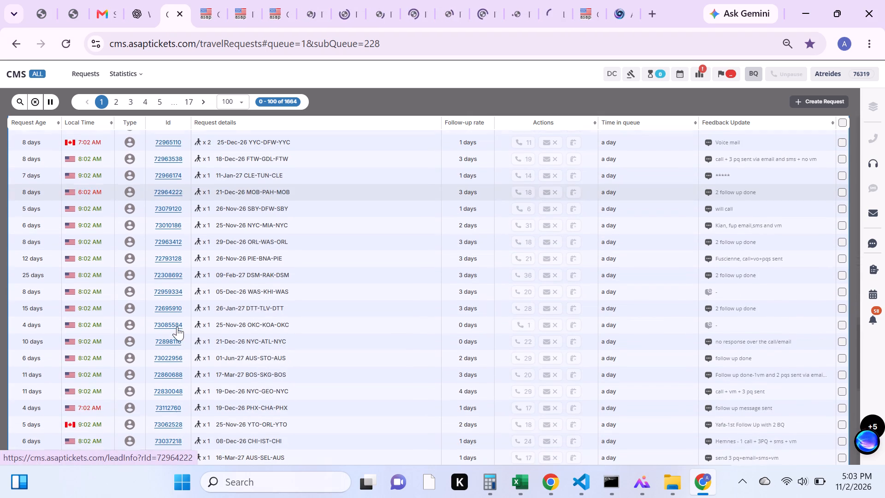
scroll(177, 326, "down", 4)
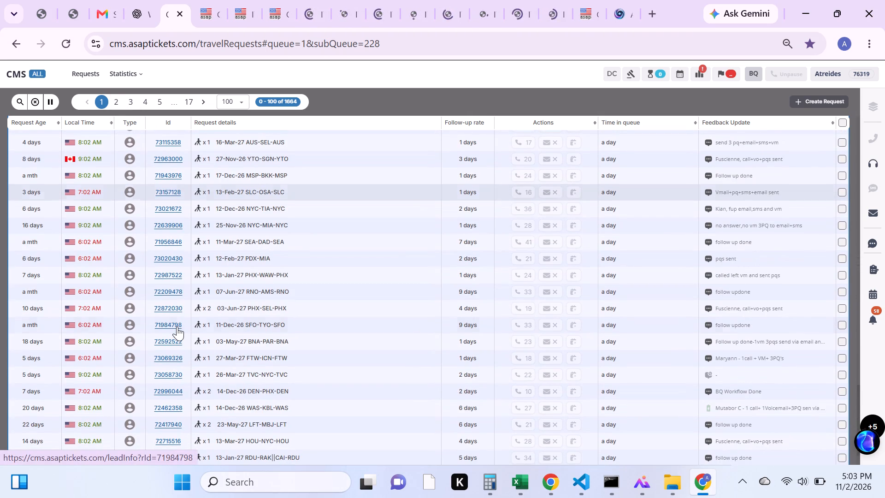
scroll(172, 382, "down", 1)
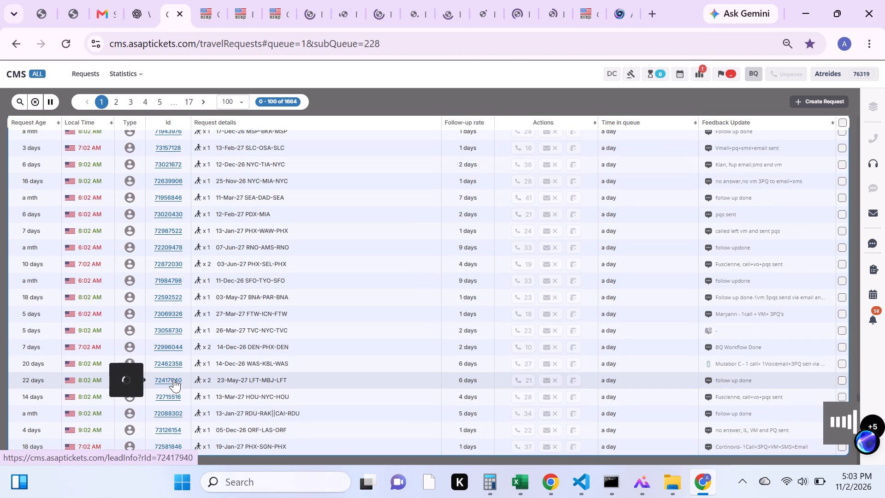
left_click(173, 379, "ctrl")
scroll(191, 366, "up", 2)
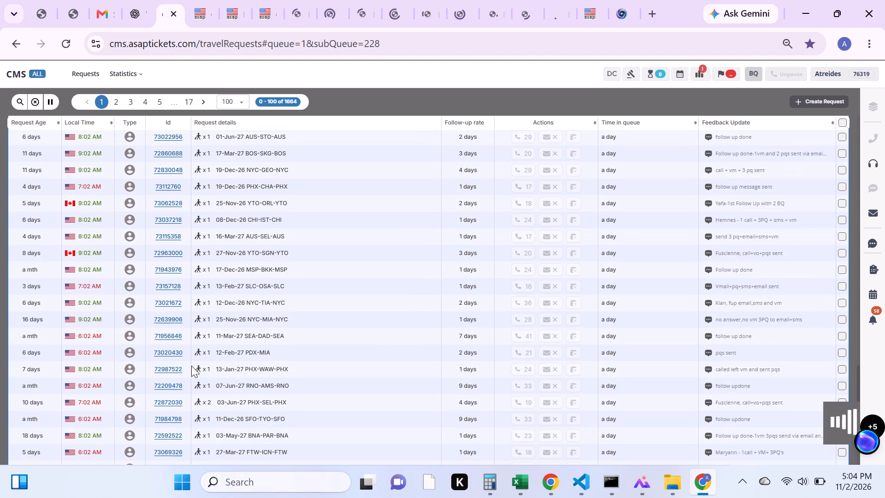
scroll(191, 366, "up", 2)
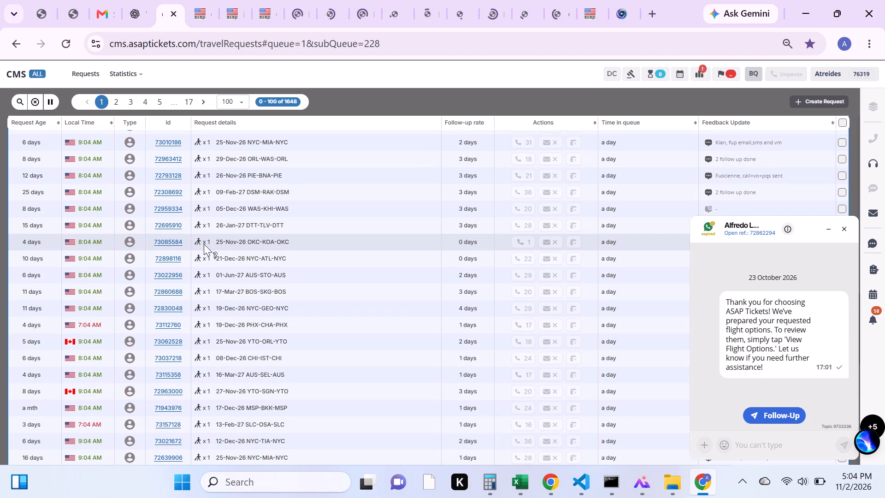
left_click(174, 241, "ctrl")
scroll(268, 307, "up", 4, "ctrl")
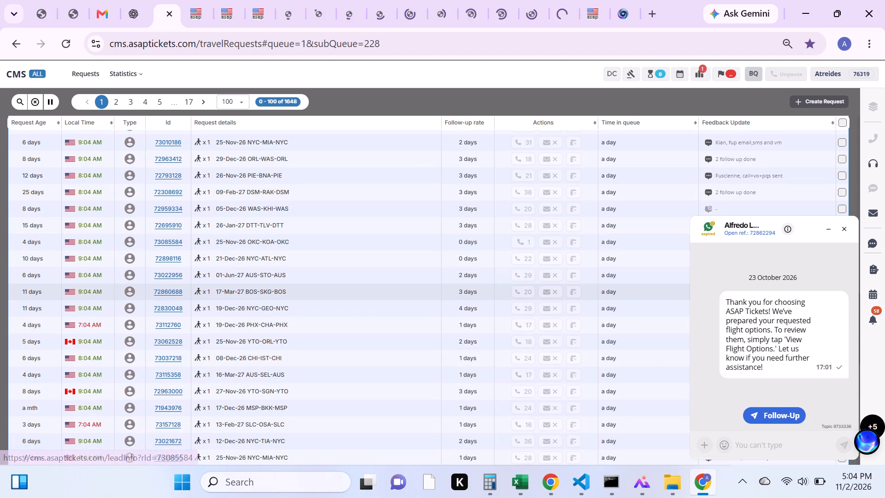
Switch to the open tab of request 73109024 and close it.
left_click(187, 3)
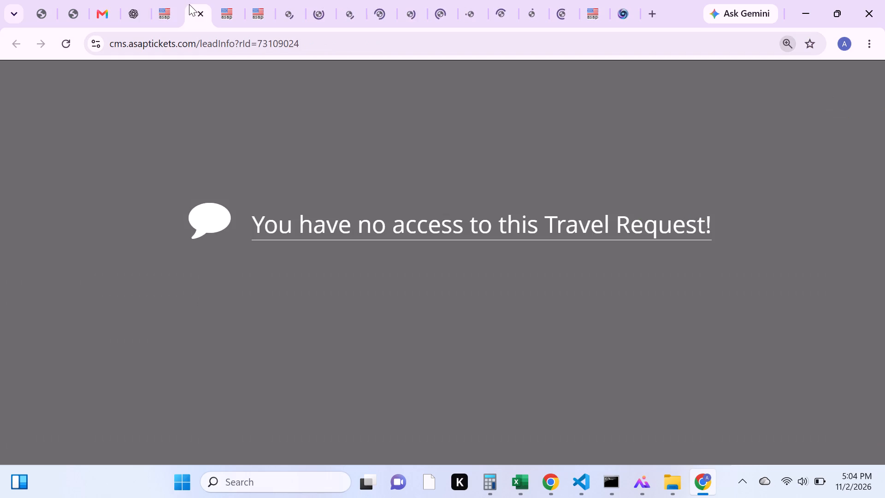
left_click(200, 14)
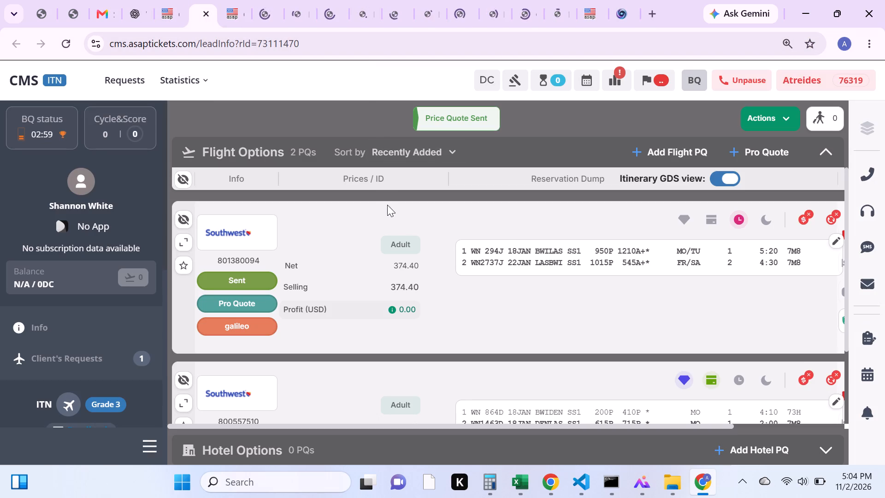
Set the page zoom on the HGR-LAS-HGR request to 80%.
scroll(390, 217, "up", 2, "ctrl")
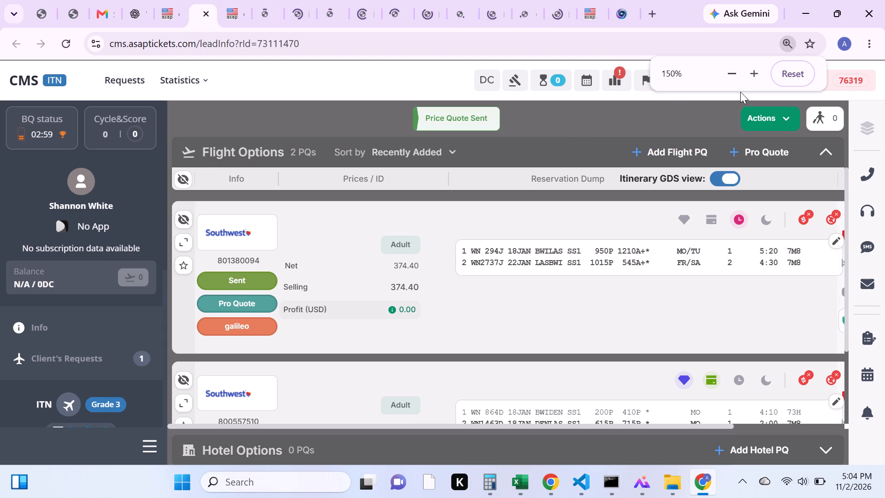
left_click(734, 71)
left_click(734, 71)
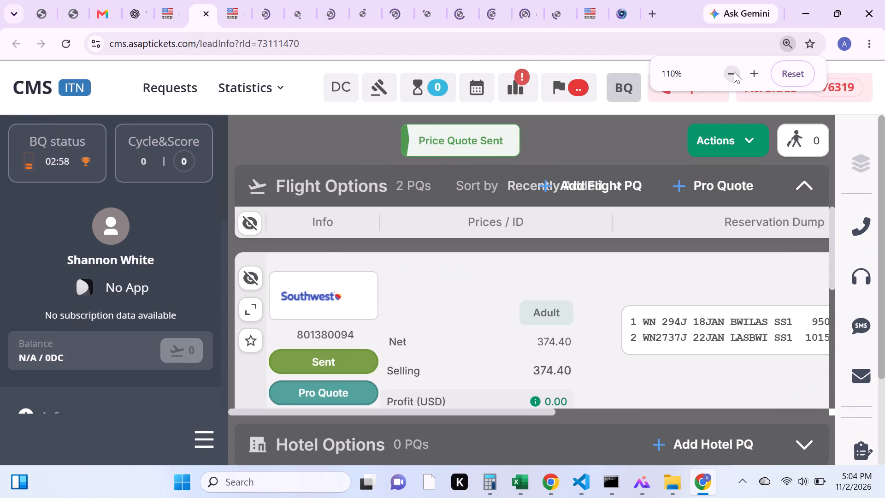
left_click(734, 71)
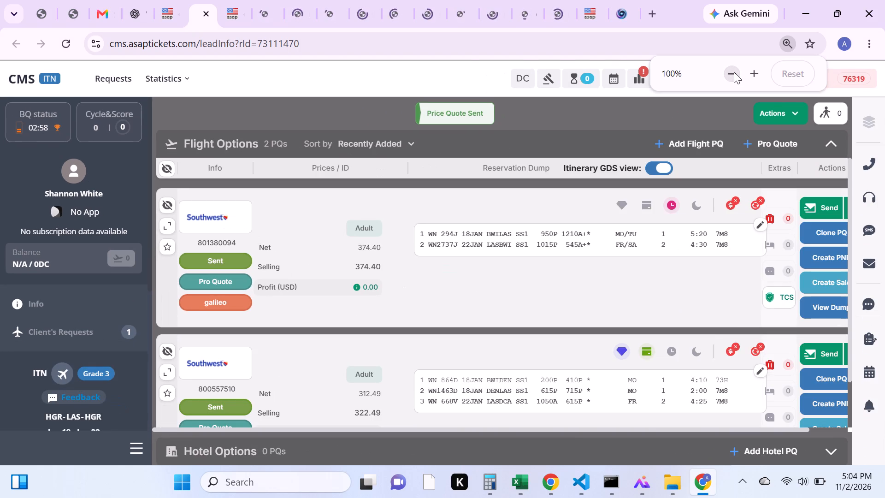
left_click(734, 72)
left_click(734, 72)
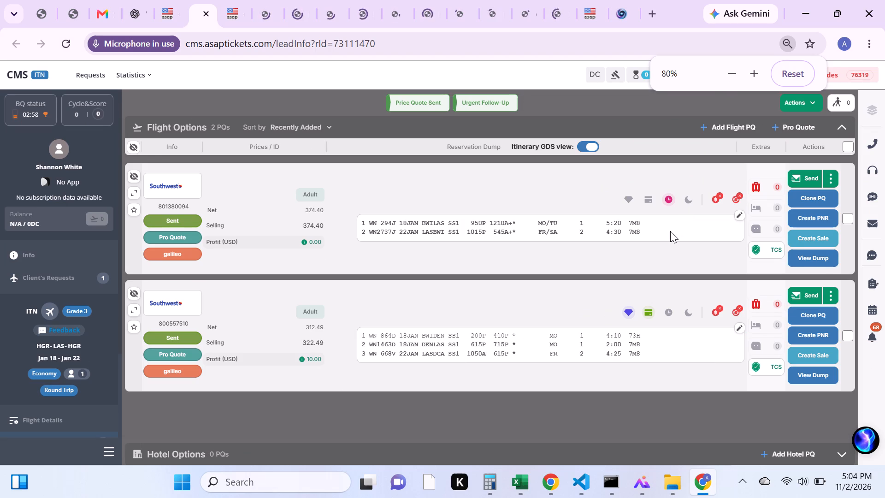
left_click(670, 231)
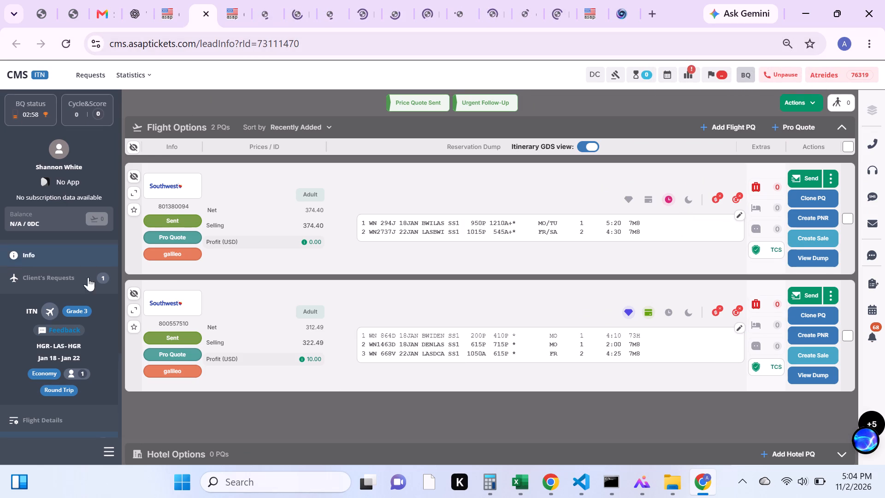
Open the flight details of the HGR-LAS-HGR request.
scroll(88, 333, "down", 2)
left_click(79, 306)
scroll(80, 308, "up", 4)
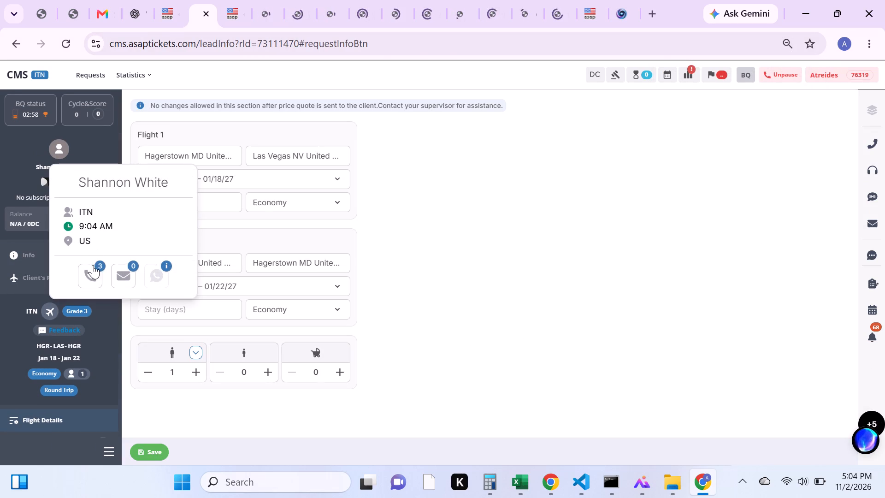
Call the HGR-LAS-HGR client from the call history, answer the click-to-call in the SoftPhone and close the history.
left_click(90, 272)
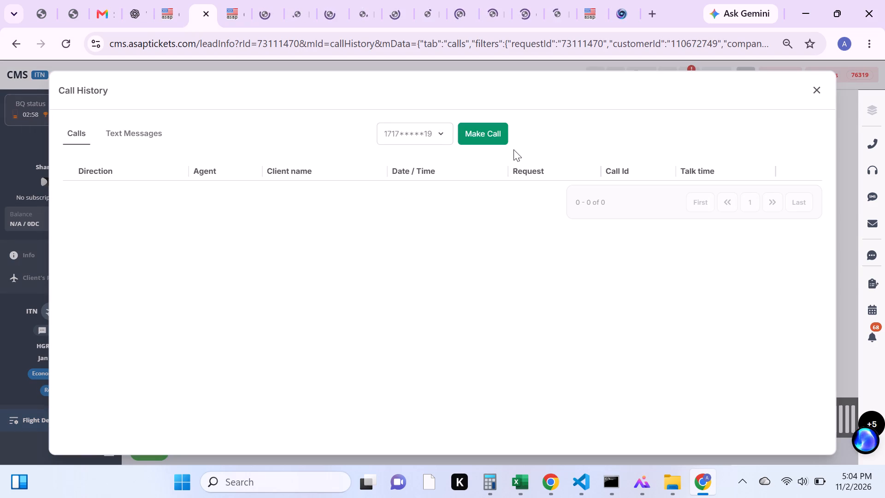
left_click(486, 136)
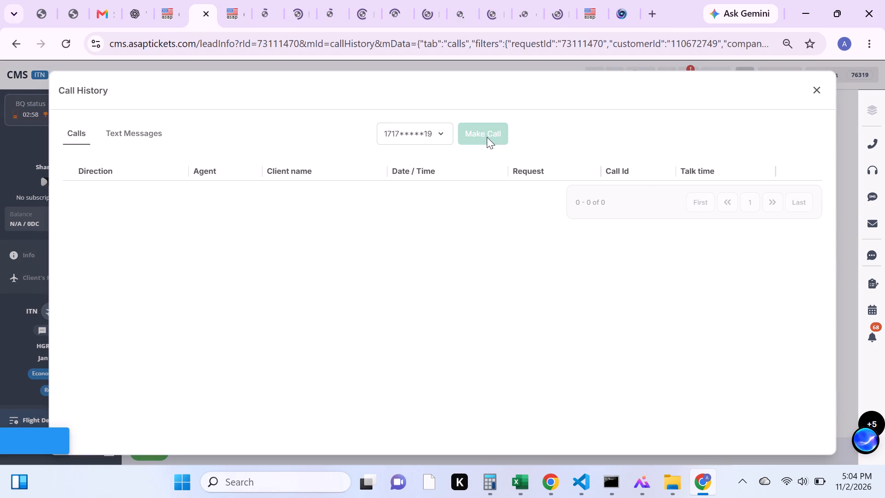
left_click(740, 241)
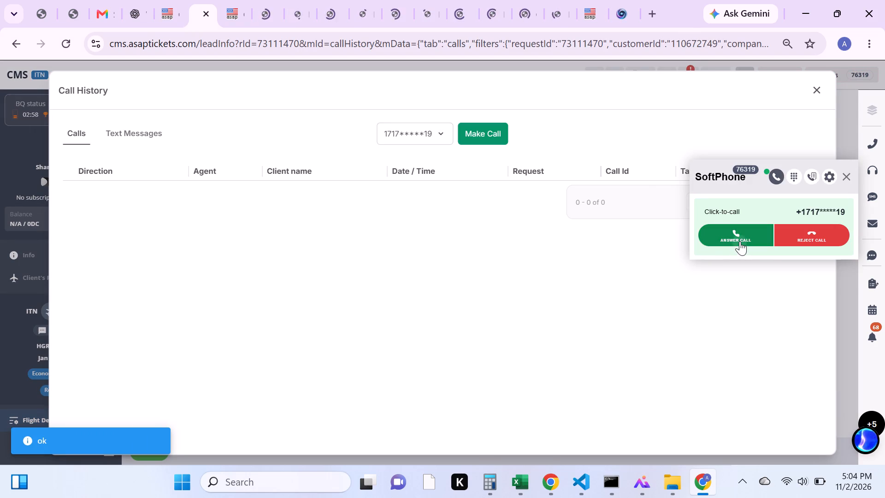
left_click(820, 89)
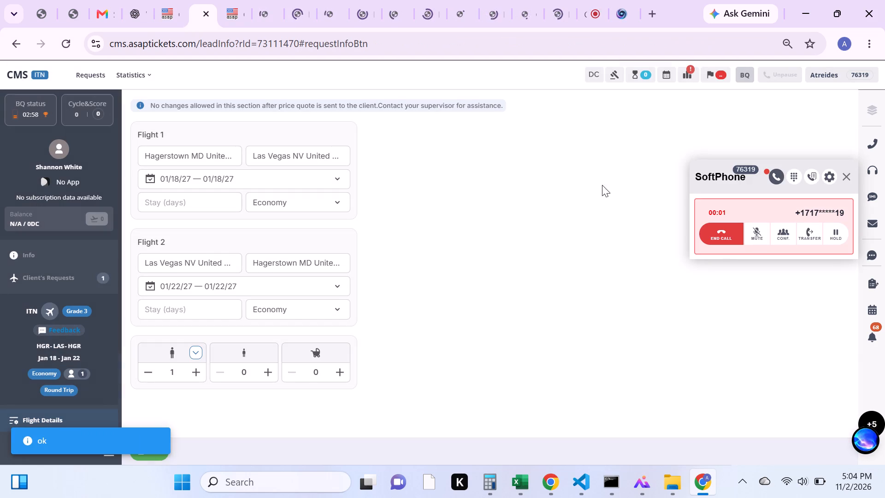
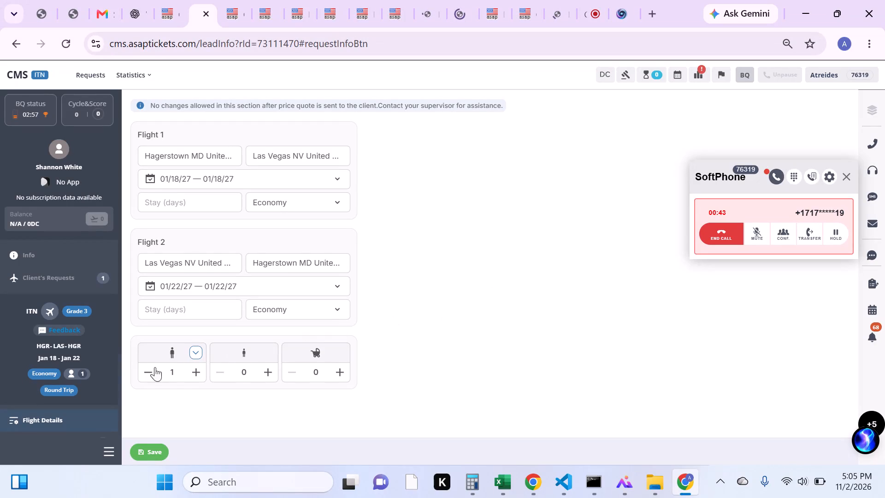
Review the HGR-LAS-HGR price quotes with the Itinerary GDS view turned off and return to the flight details.
scroll(102, 380, "down", 1)
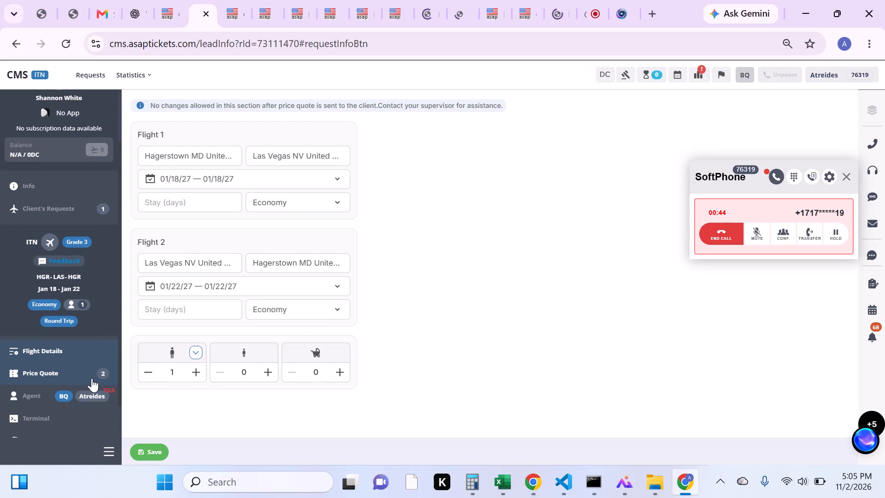
left_click(91, 378)
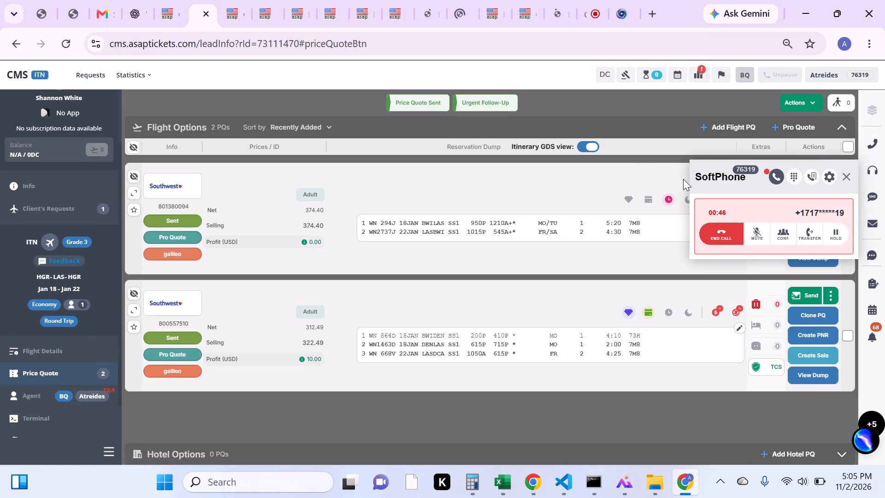
left_click(590, 147)
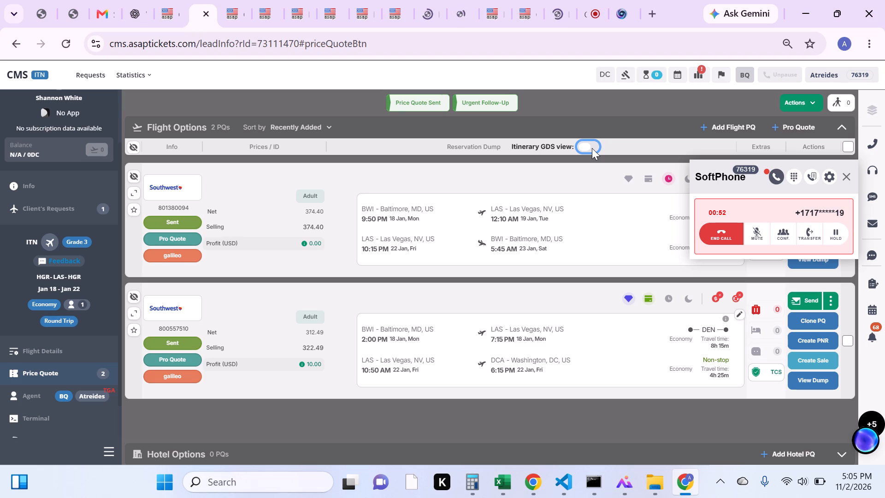
scroll(93, 275, "up", 2)
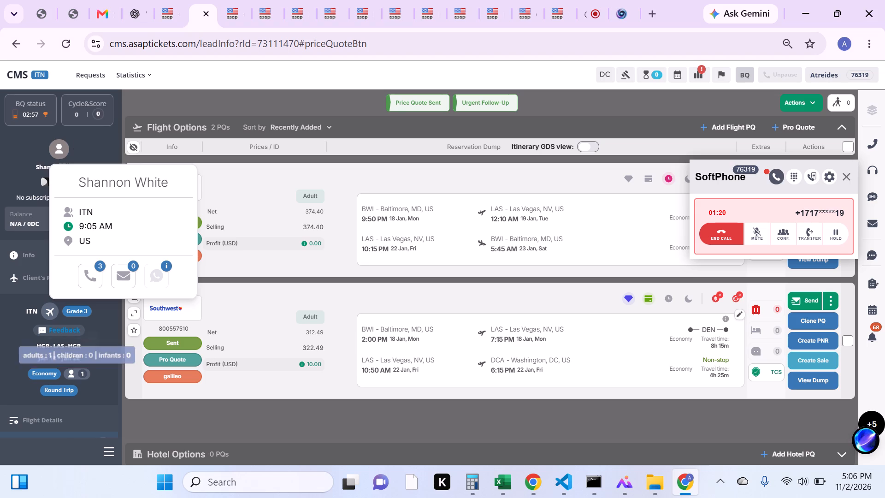
left_click(59, 425)
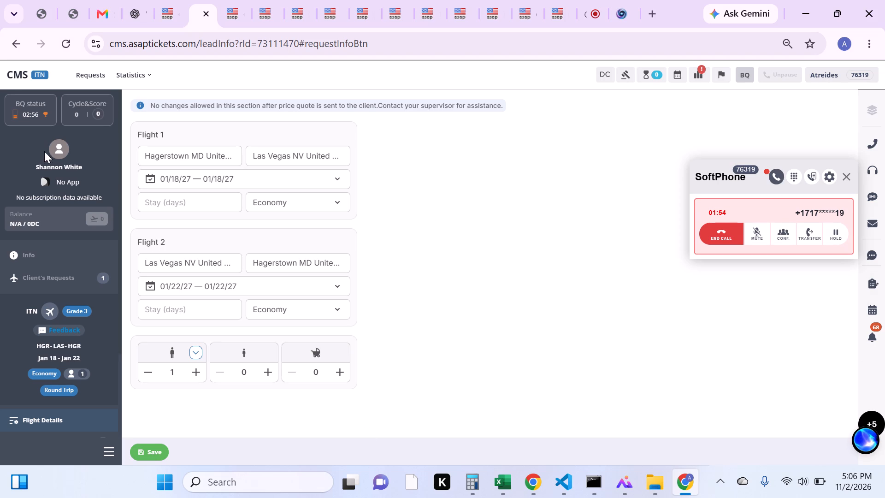
End the call and send the HGR-LAS-HGR client the "Still Going? We have a promo" template email.
left_click(124, 280)
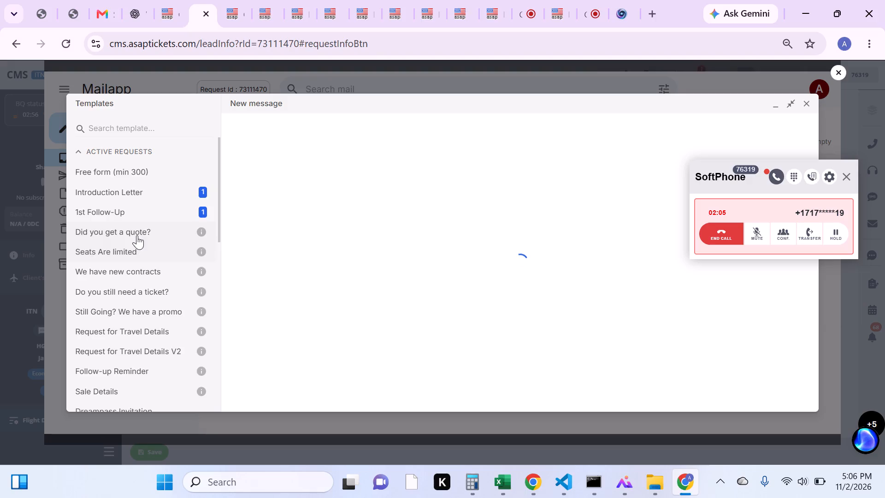
left_click(162, 311)
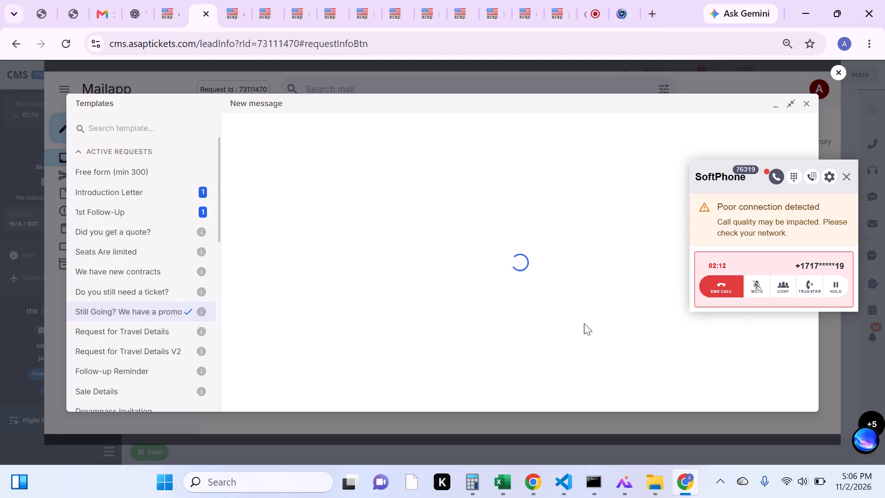
left_click(716, 289)
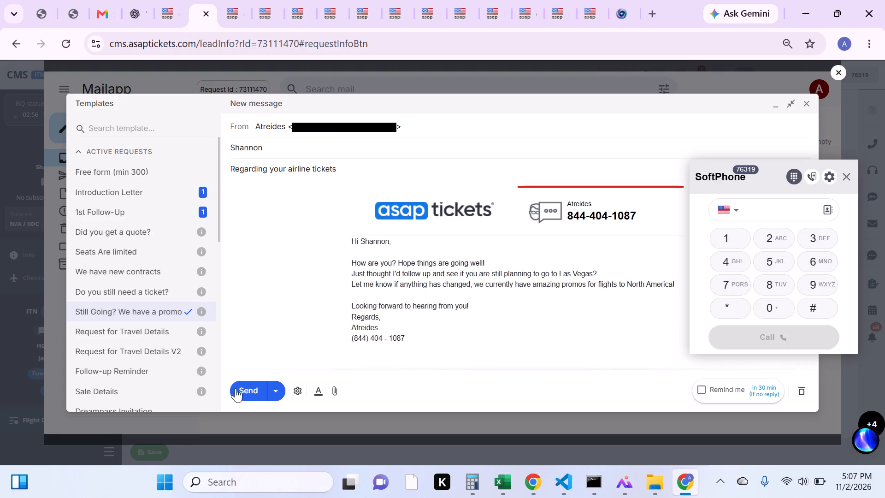
left_click(247, 386)
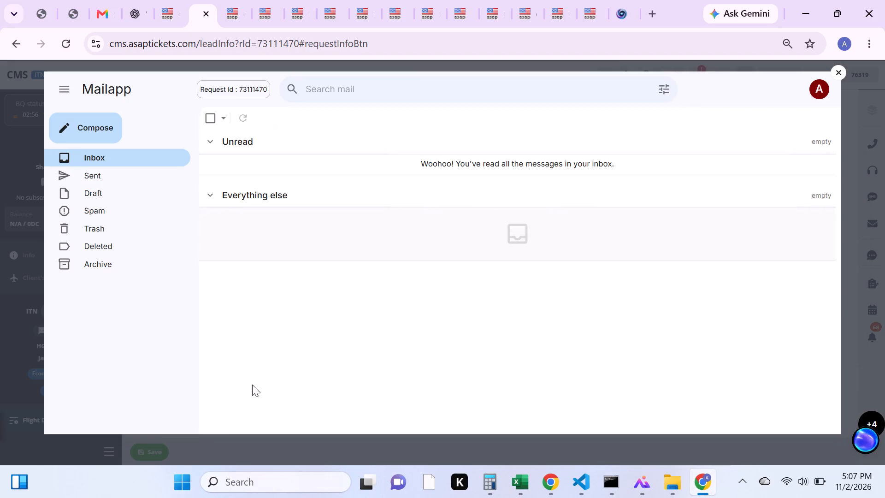
left_click(835, 74)
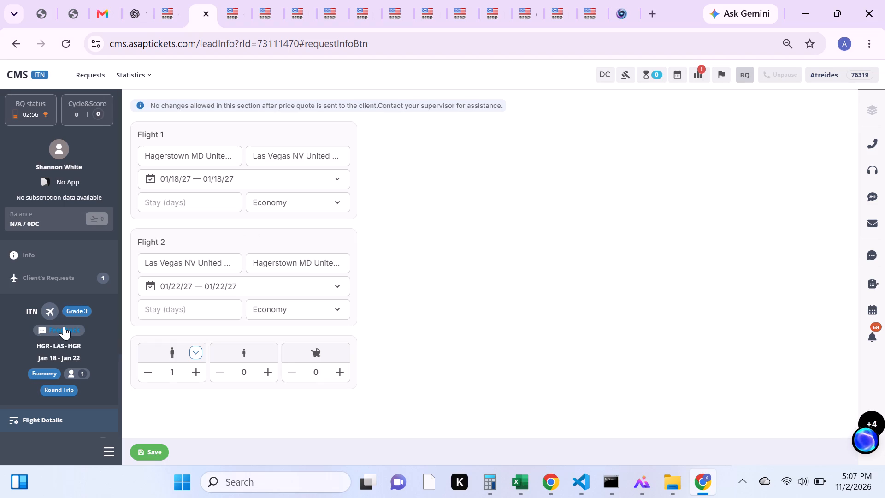
Save the feedback text "follow up done" on the HGR-LAS-HGR request.
left_click(64, 326)
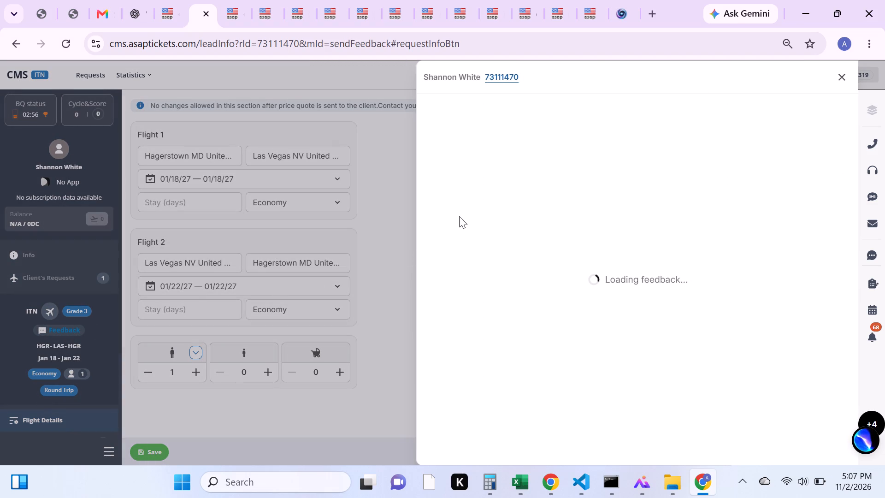
left_click(476, 225)
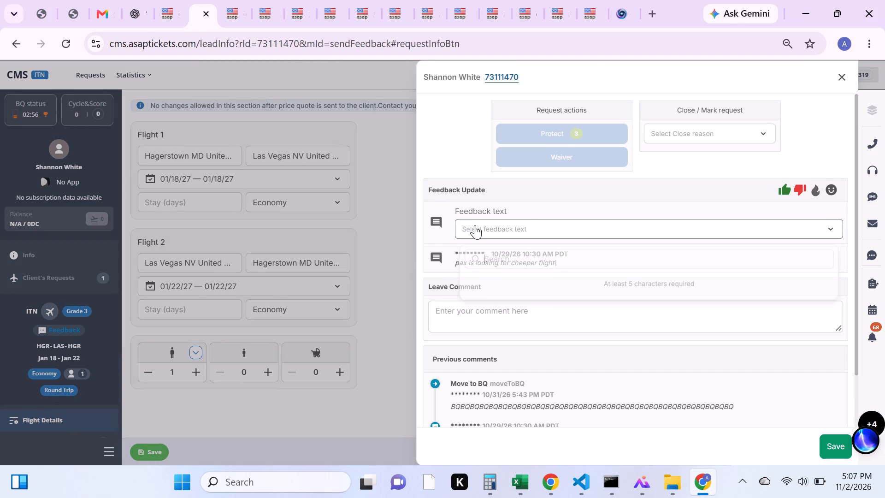
type("follow")
key("space")
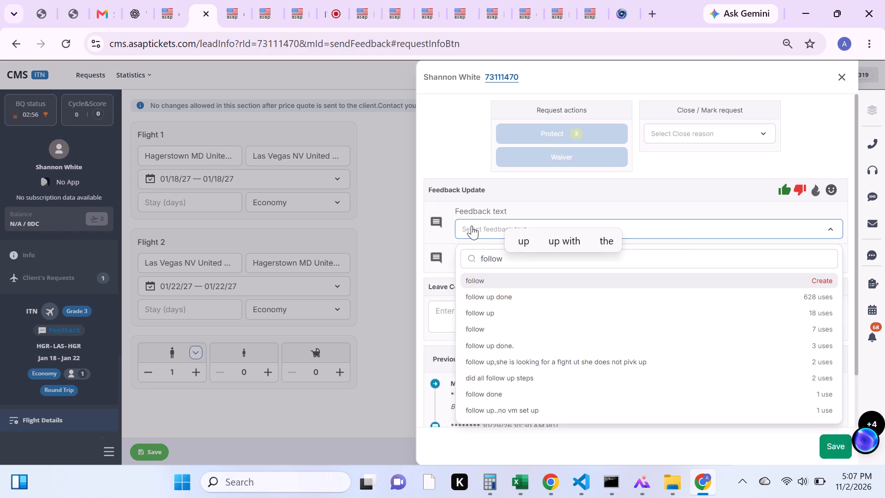
left_click(515, 301)
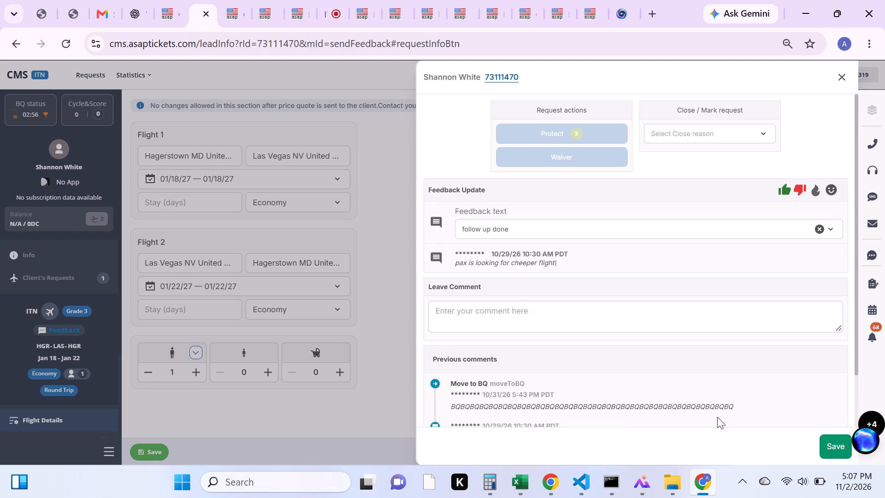
left_click(838, 451)
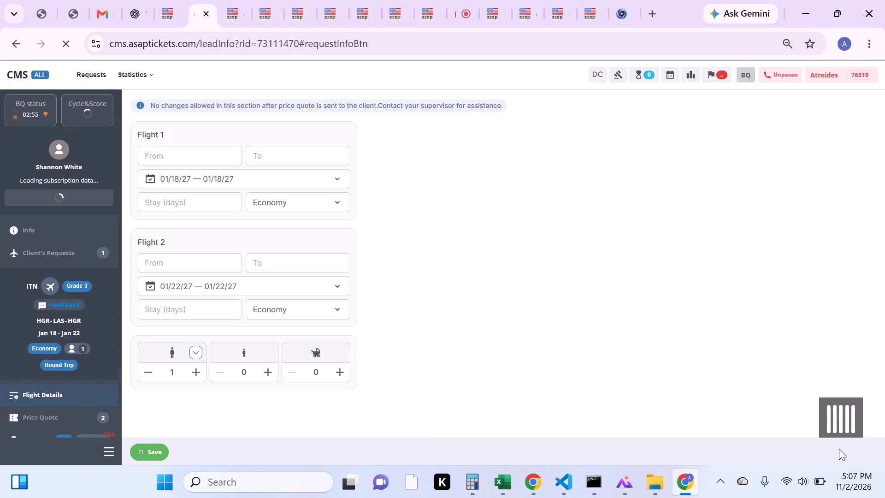
Reload the HGR-LAS-HGR request page and check the client's call history for the logged call.
triple_click(62, 48)
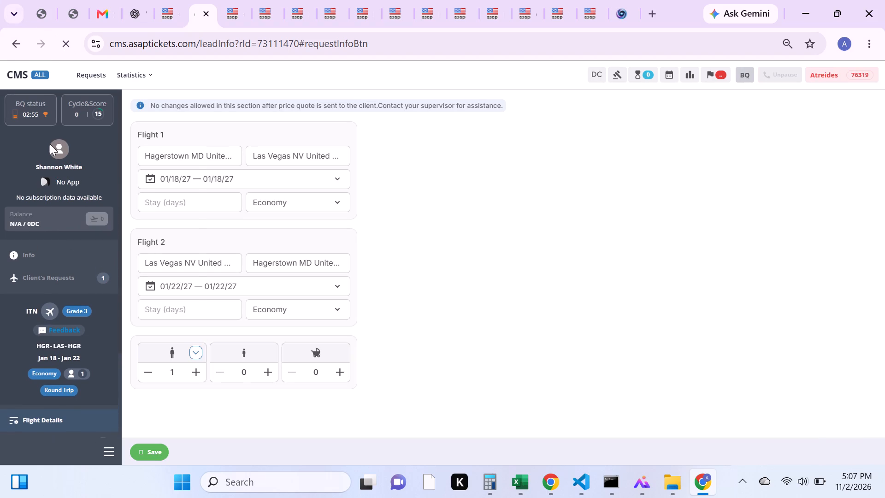
left_click(91, 276)
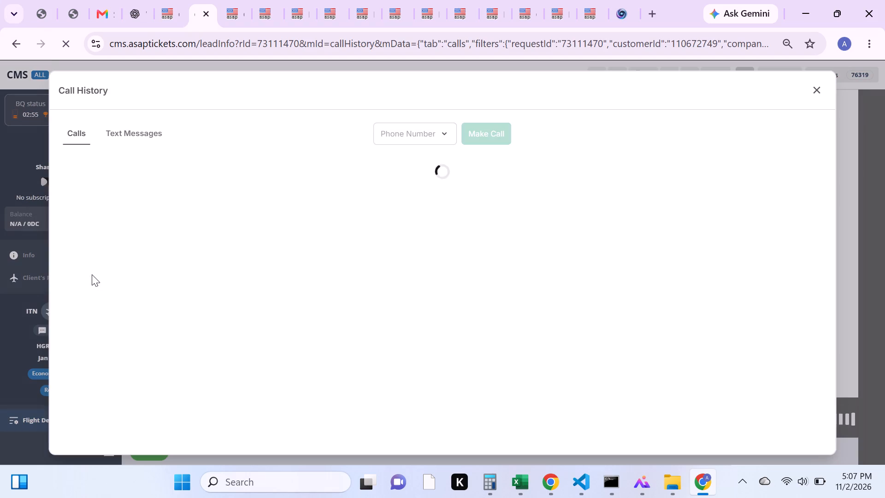
double_click(68, 41)
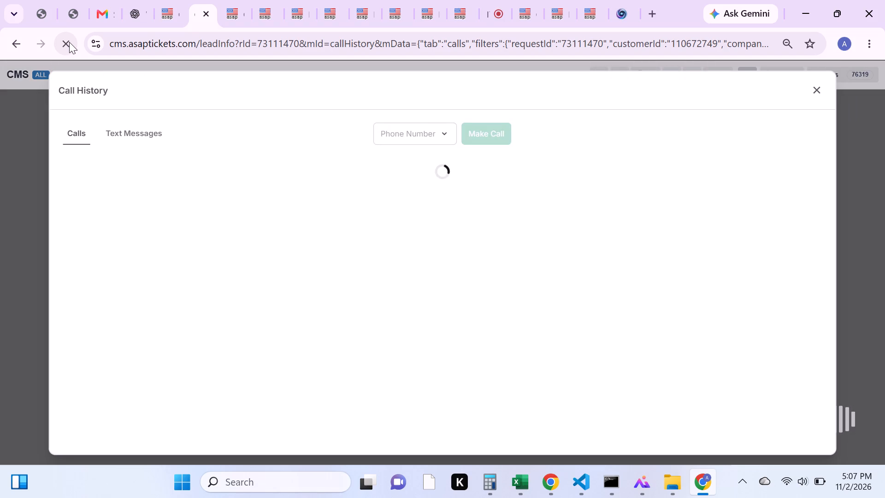
triple_click(72, 44)
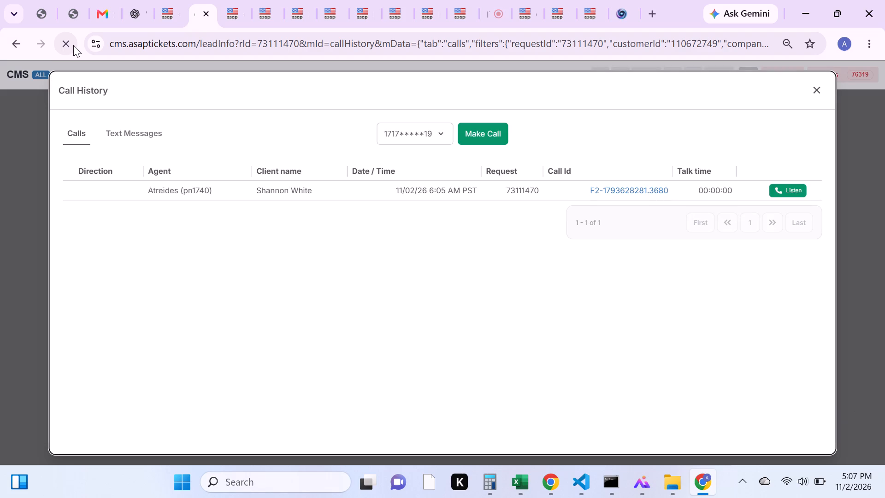
triple_click(73, 45)
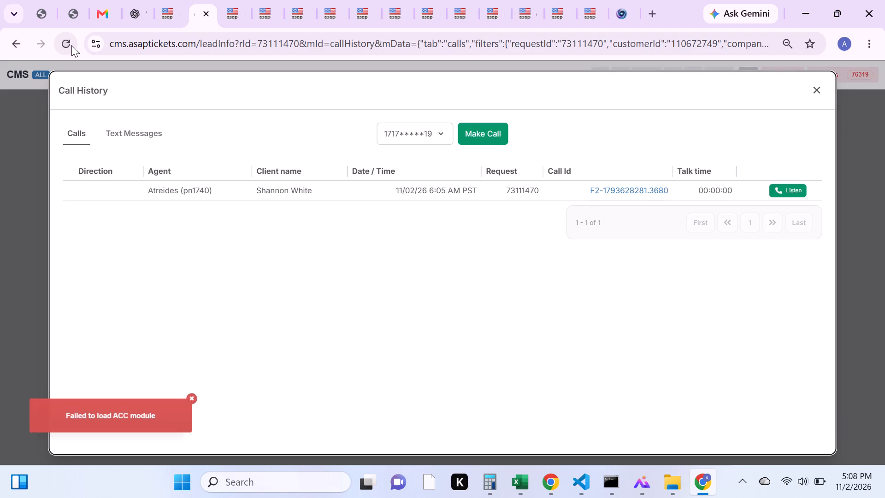
triple_click(71, 45)
double_click(71, 46)
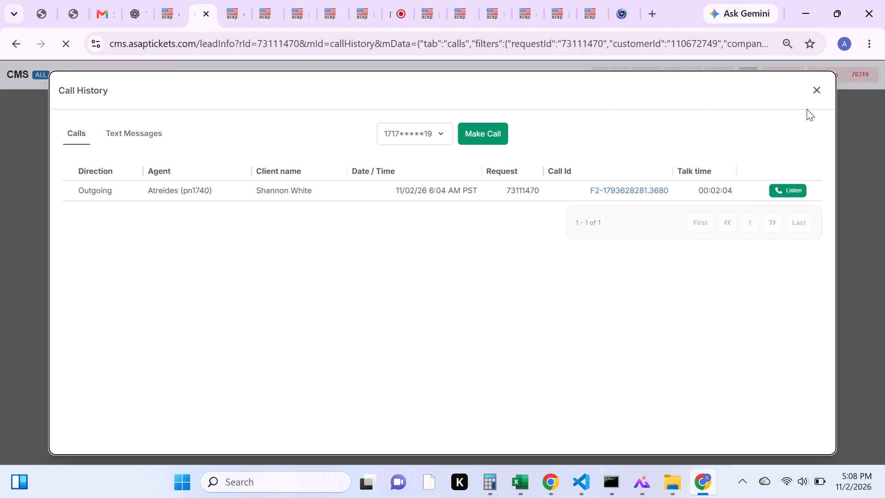
left_click(817, 90)
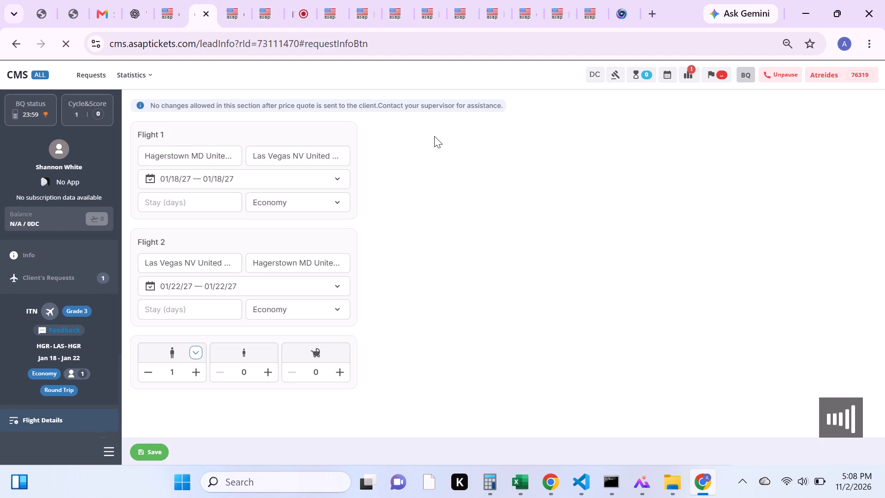
Close the finished HGR-LAS-HGR request's tab and the tab following it.
left_click(208, 16)
left_click(205, 15)
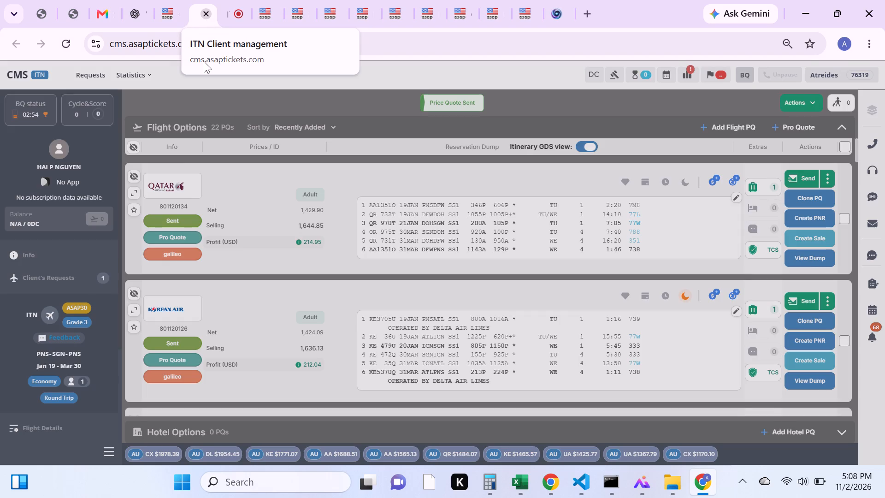
Open the flight details of the PNS-SGN-PNS request.
scroll(81, 403, "down", 1)
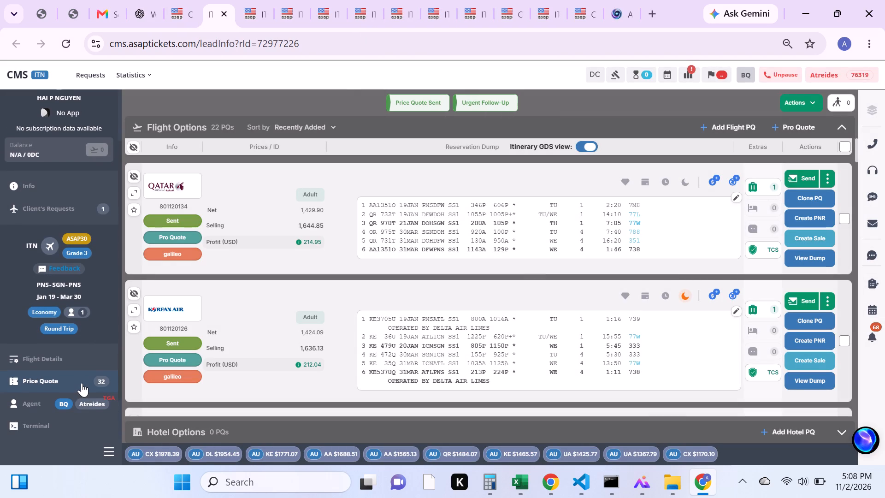
left_click(82, 362)
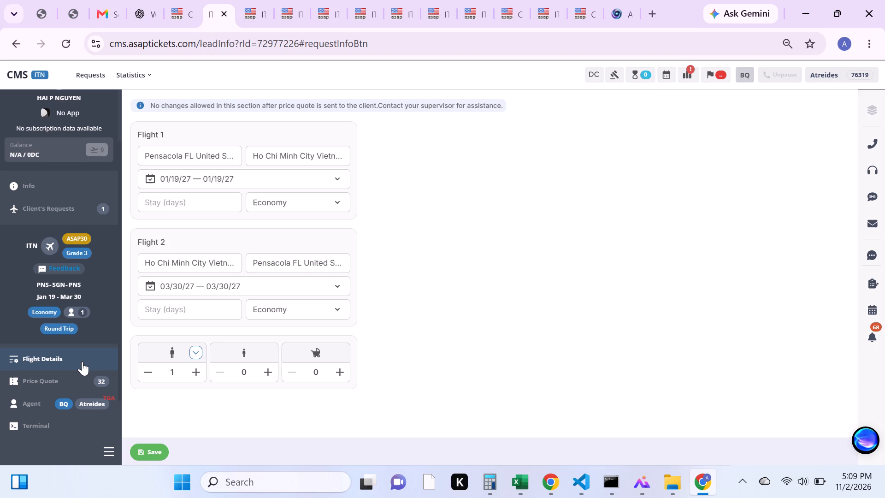
Call the PNS-SGN-PNS client from the call history, answer the click-to-call in the SoftPhone and close the history.
scroll(76, 349, "up", 1)
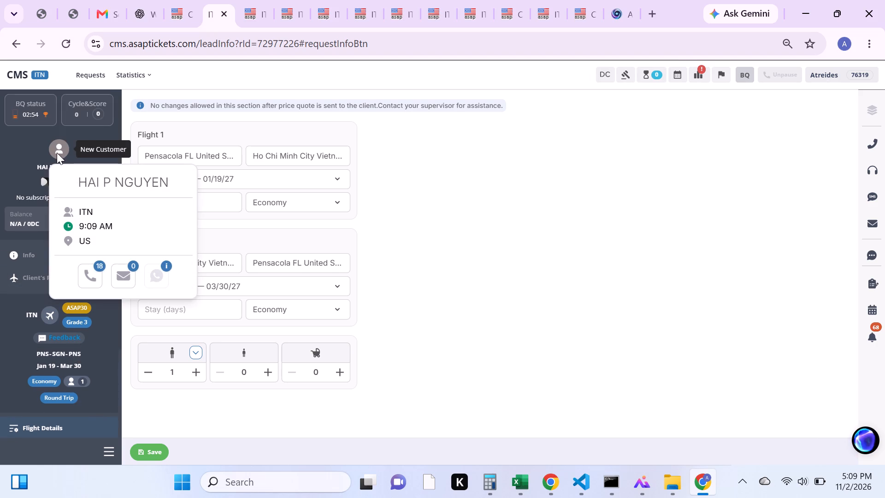
left_click(91, 284)
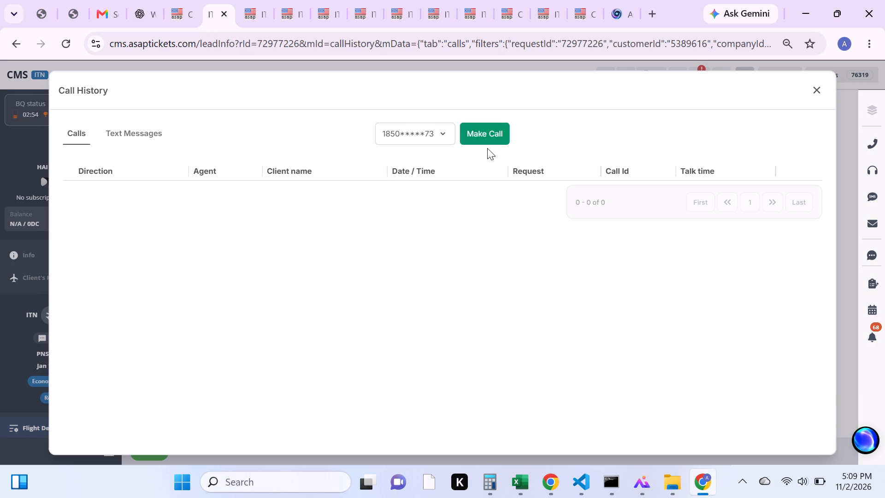
left_click(491, 139)
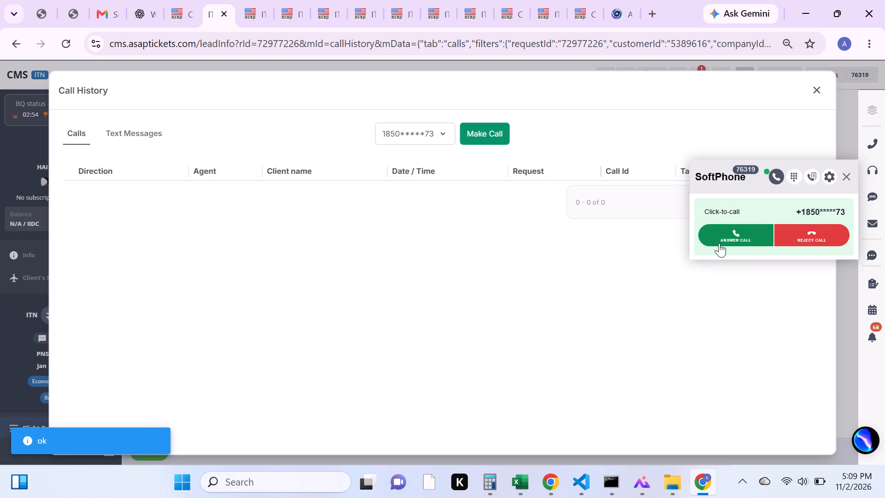
left_click(720, 243)
left_click(812, 89)
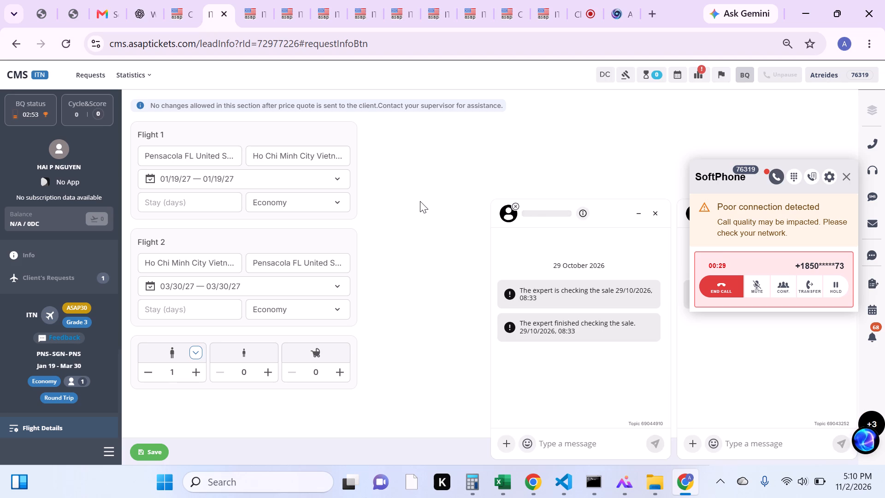
Hide the SoftPhone and minimise the two open chat windows.
left_click(850, 177)
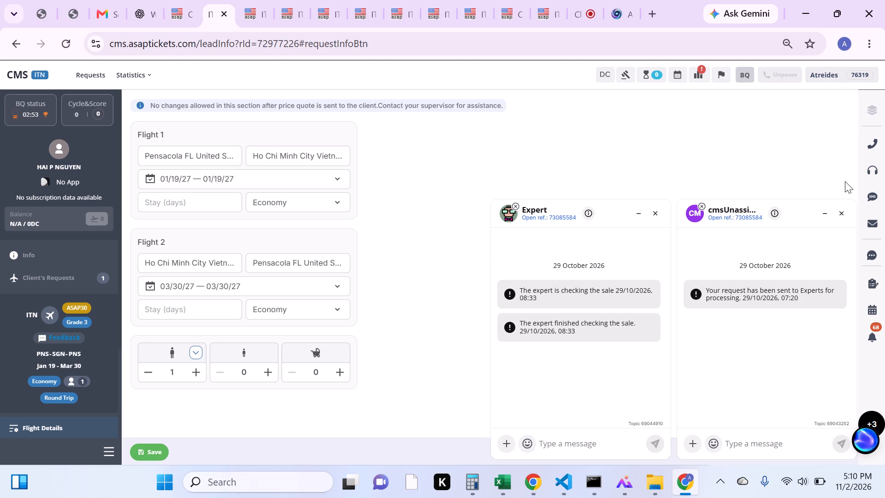
left_click(821, 212)
left_click(825, 214)
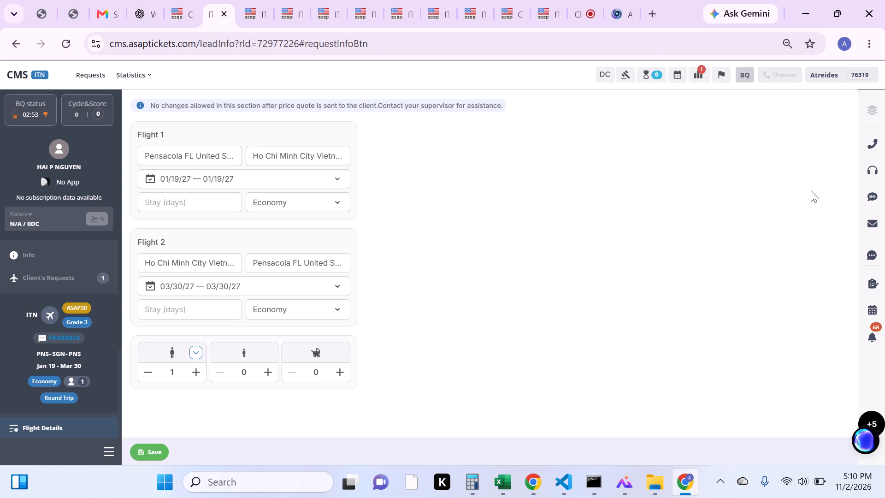
Show the SoftPhone again and mute the ongoing call.
left_click(873, 176)
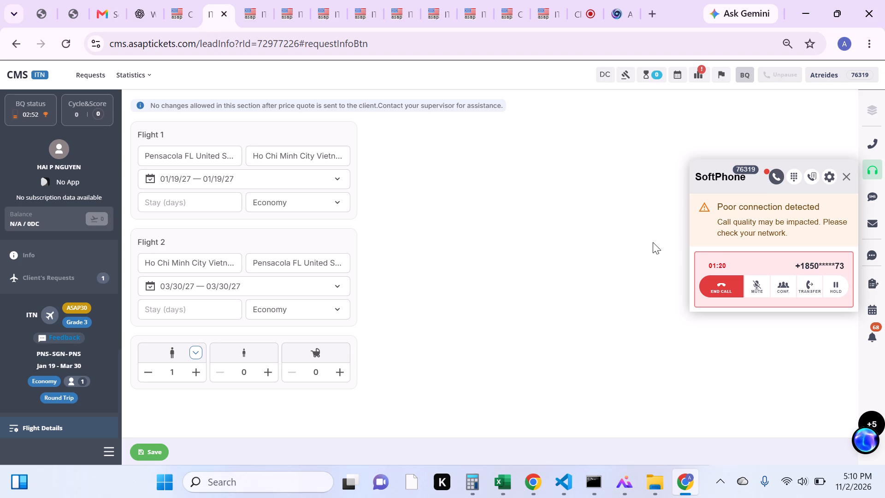
left_click(755, 287)
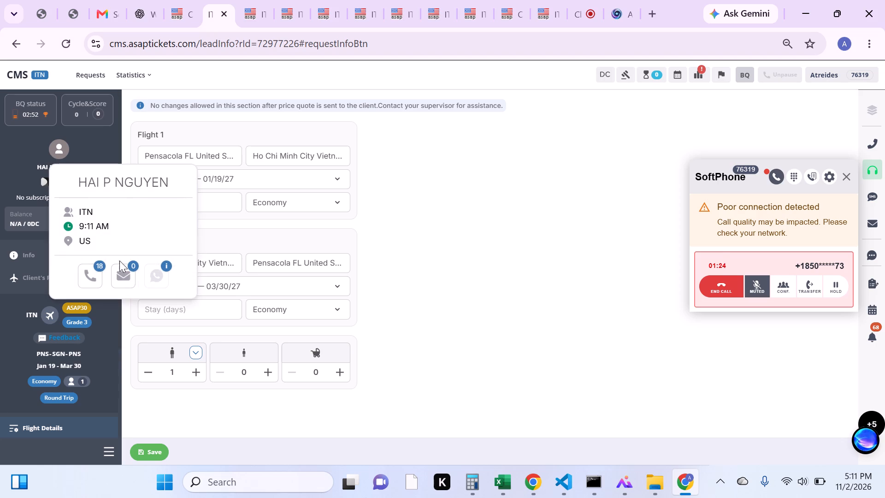
Start an email to the PNS-SGN-PNS client with the "Still Going? We have a promo" template.
left_click_drag(121, 272, 123, 282)
left_click(563, 162)
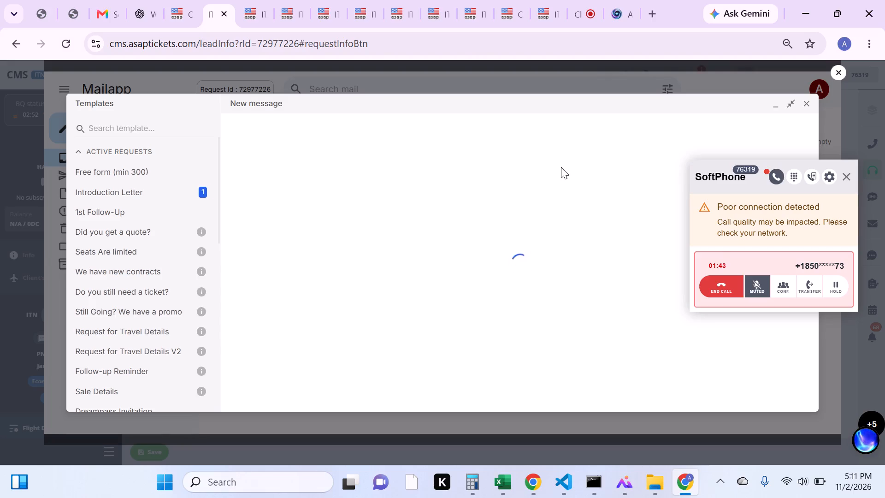
left_click(159, 309)
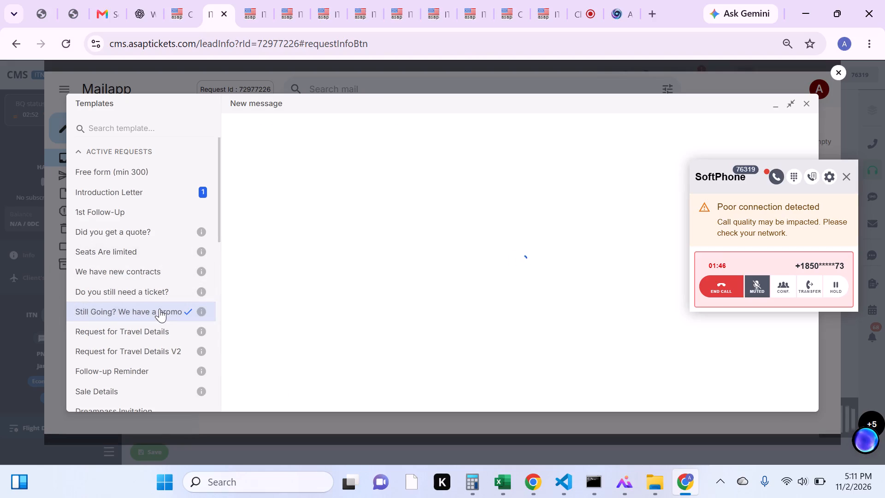
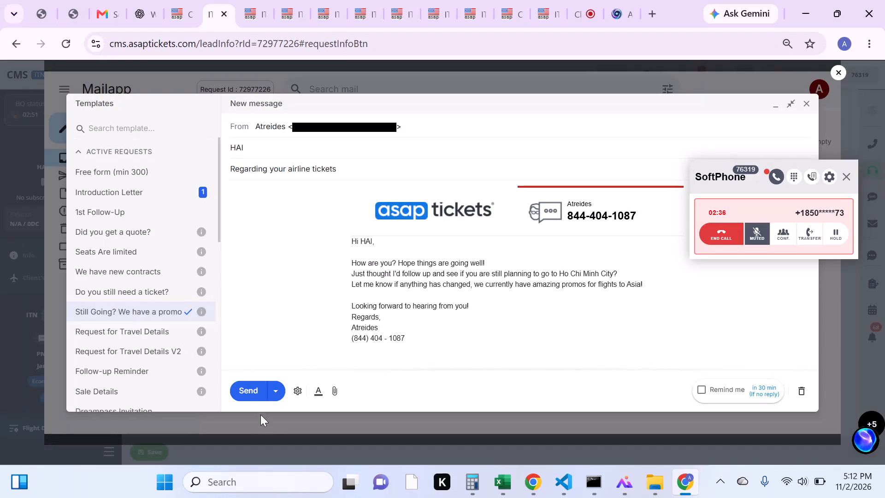
Send the promo email to the PNS-SGN-PNS client and close the mail window.
left_click(247, 393)
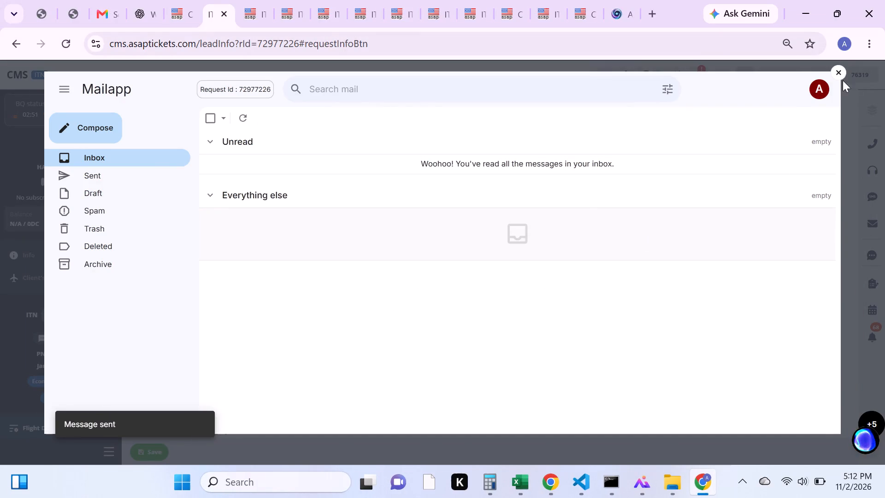
left_click(844, 74)
Log the feedback "did all follow up steps" on the PNS-SGN-PNS request and save it.
left_click(65, 337)
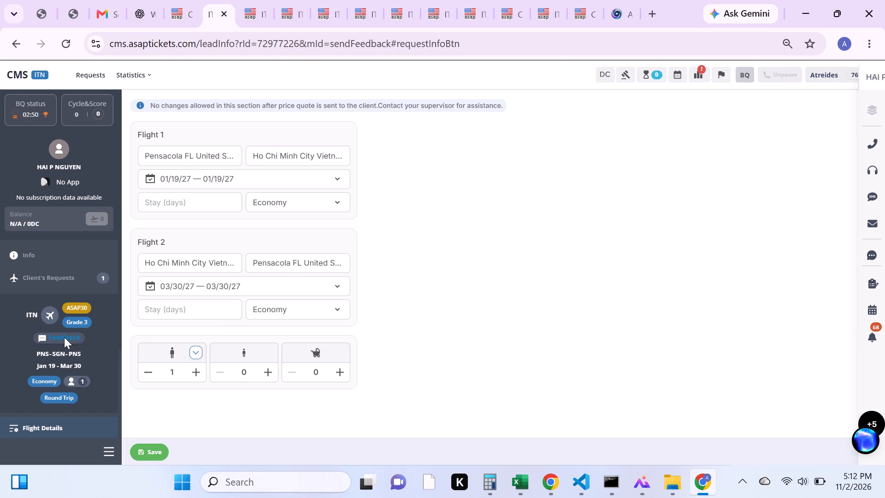
left_click(481, 229)
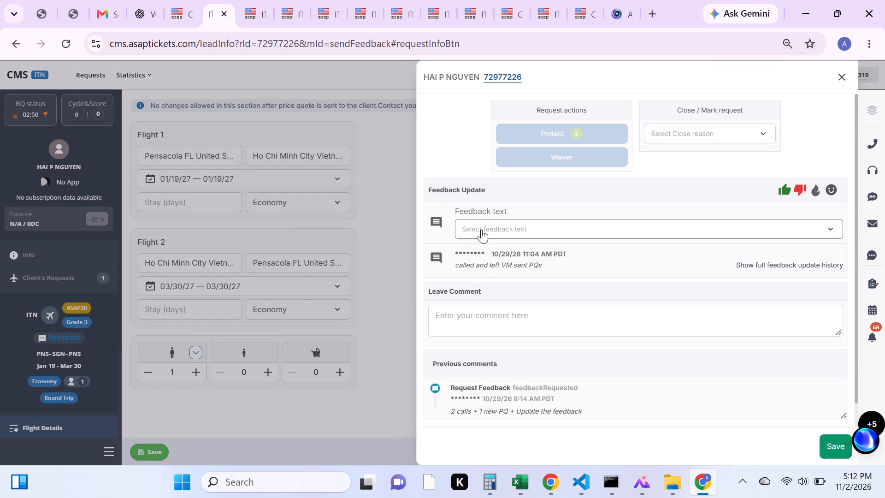
type("follow")
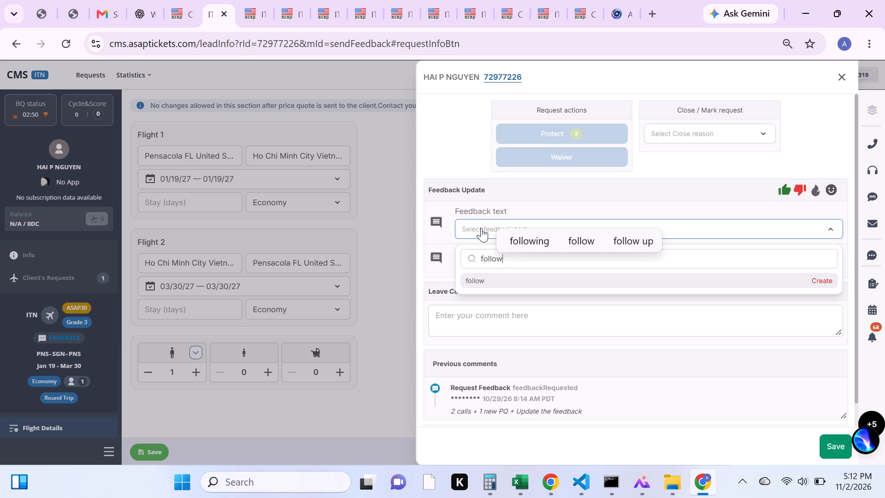
key("space")
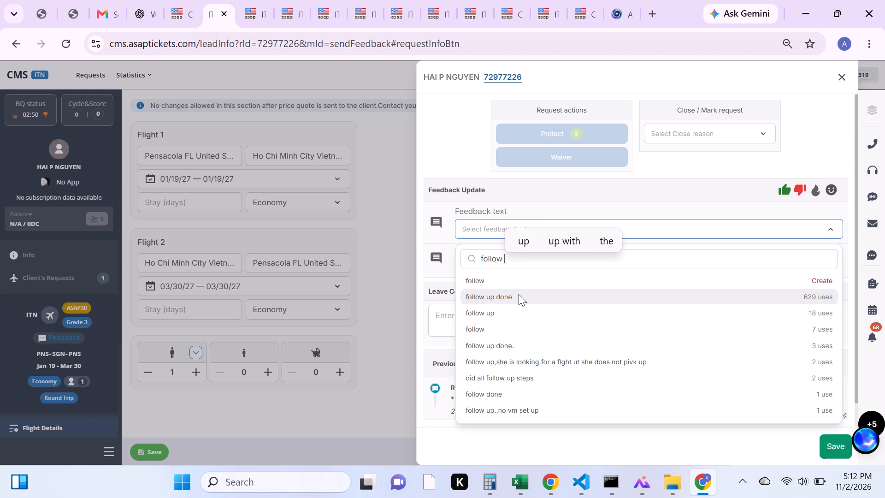
left_click(522, 380)
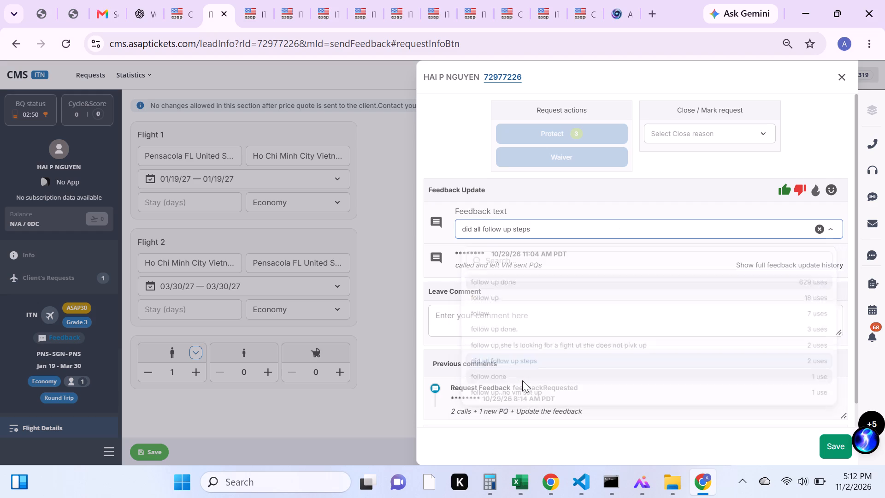
left_click(836, 449)
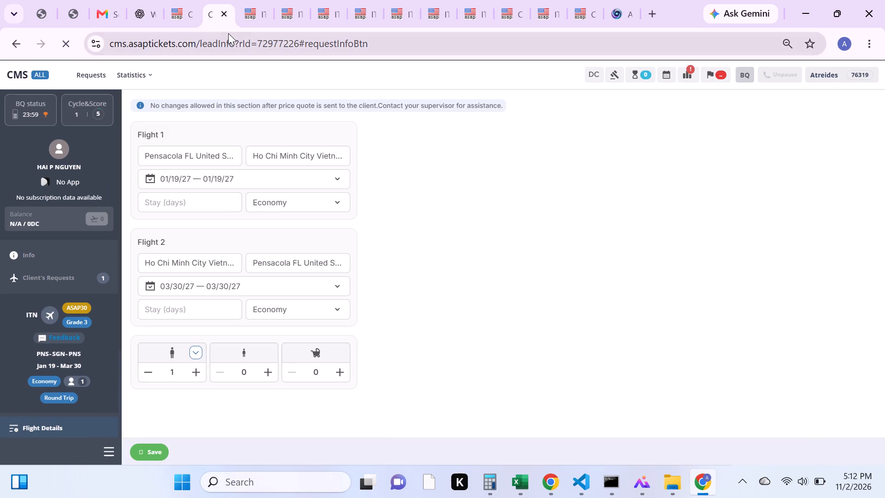
Close the browser tab of the finished PNS-SGN-PNS request.
left_click(225, 15)
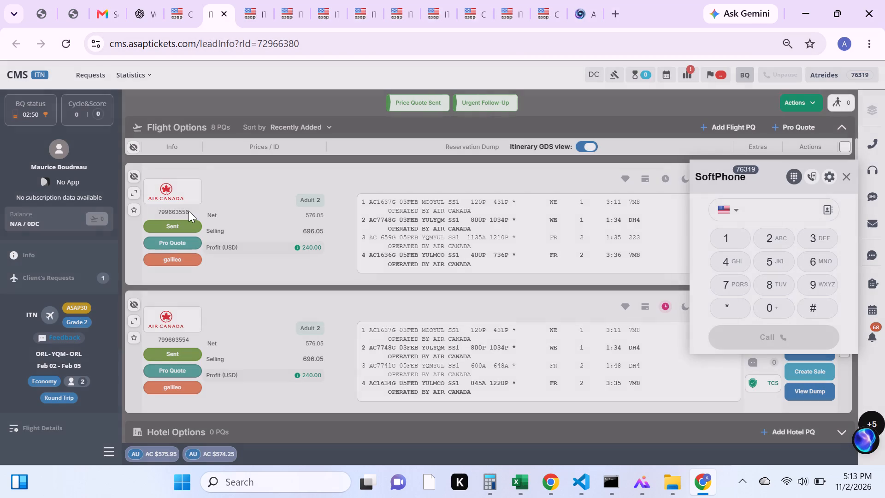
Open the flight details of the ORL-YQM-ORL request.
scroll(57, 417, "down", 1)
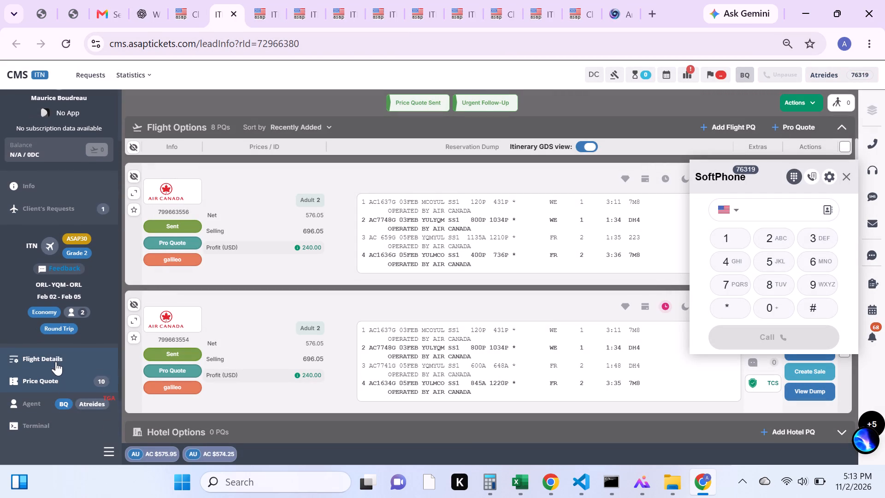
left_click(54, 360)
Call the ORL-YQM-ORL client from the call history, answer the click-to-call in the SoftPhone and close the history.
scroll(51, 336, "up", 3)
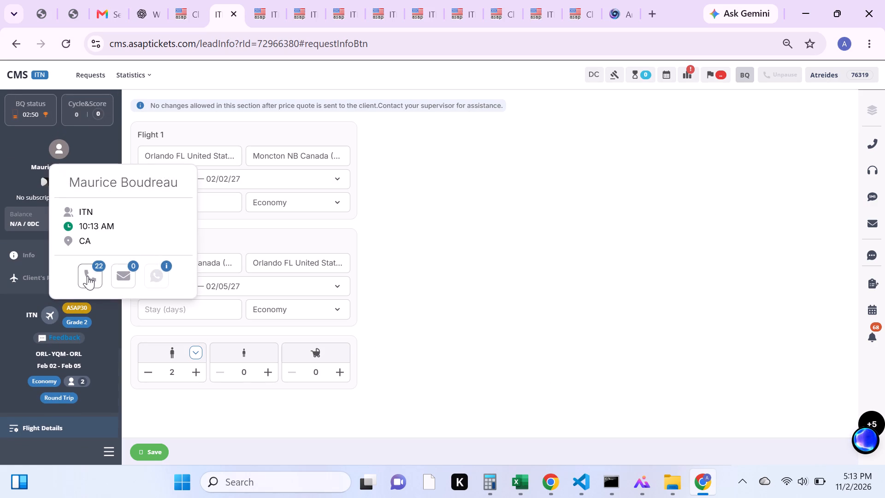
left_click(88, 276)
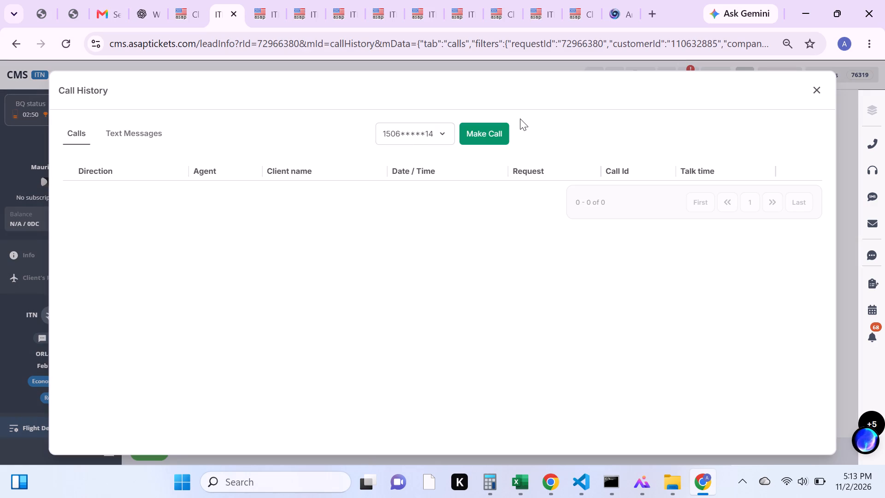
left_click(491, 133)
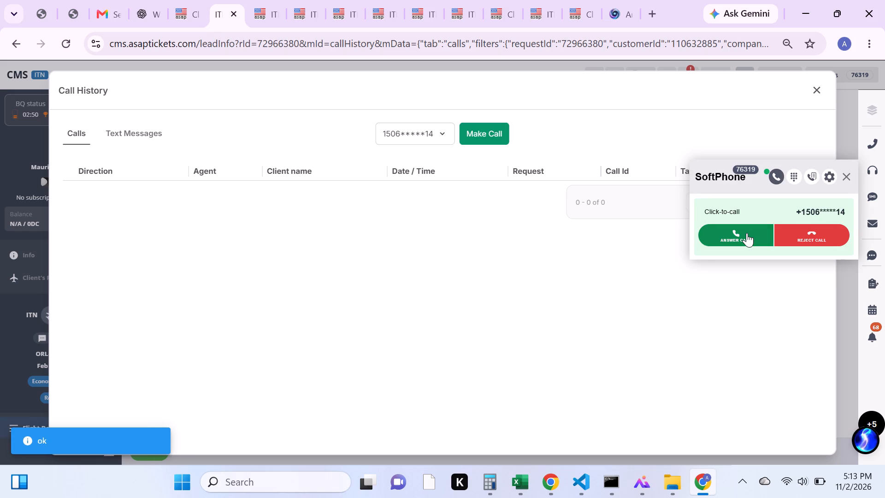
left_click(747, 233)
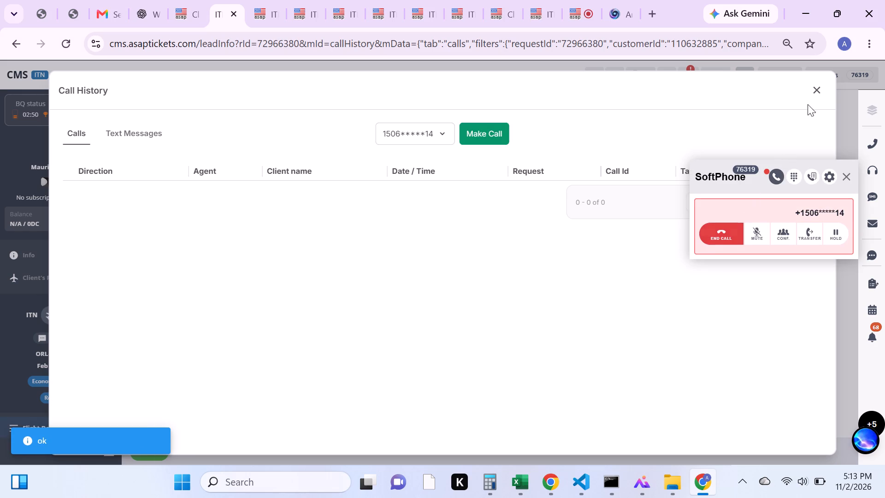
left_click(815, 82)
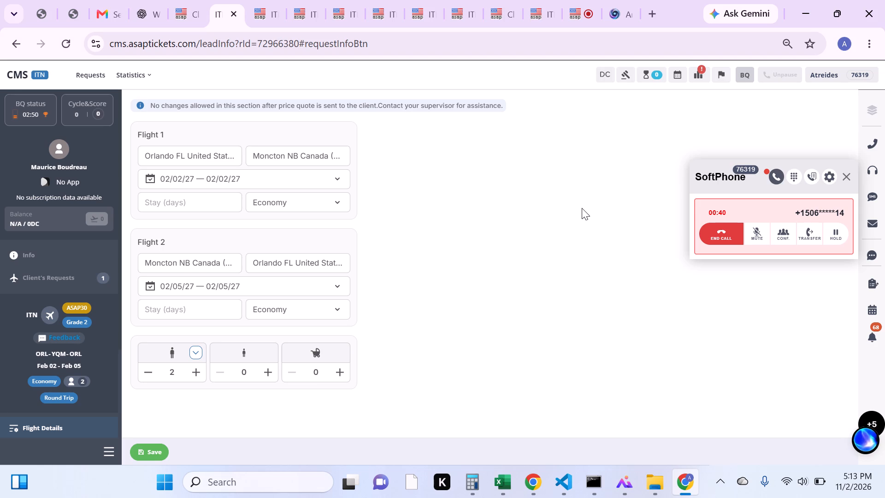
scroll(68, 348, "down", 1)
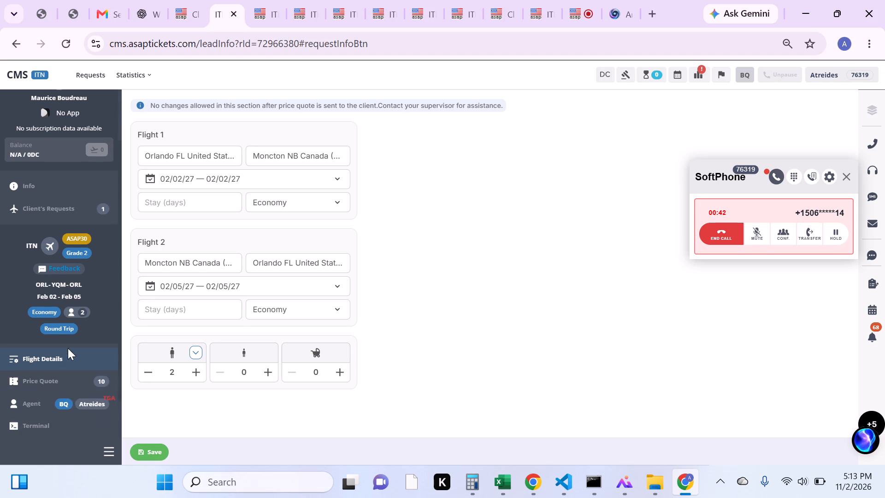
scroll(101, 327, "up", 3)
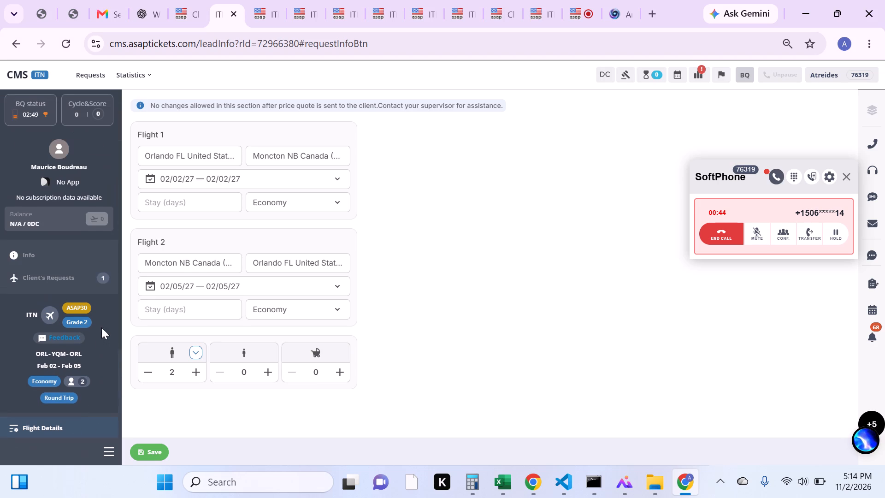
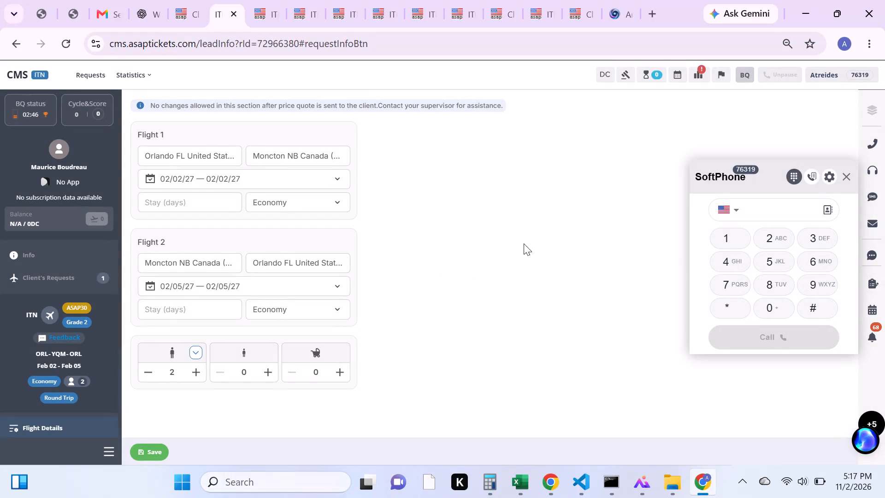
Email the ORL-YQM-ORL client using the "Still Going? We have a promo" template, send it and close the mail window.
left_click(844, 174)
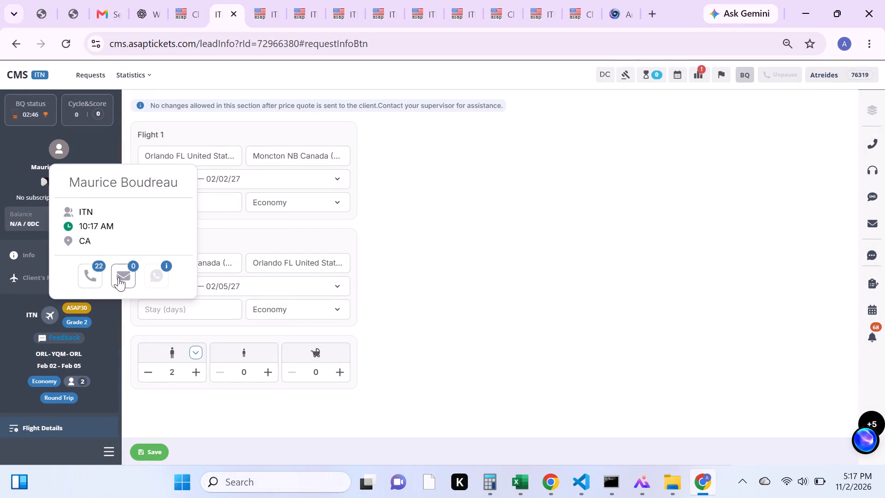
left_click(118, 277)
left_click(589, 164)
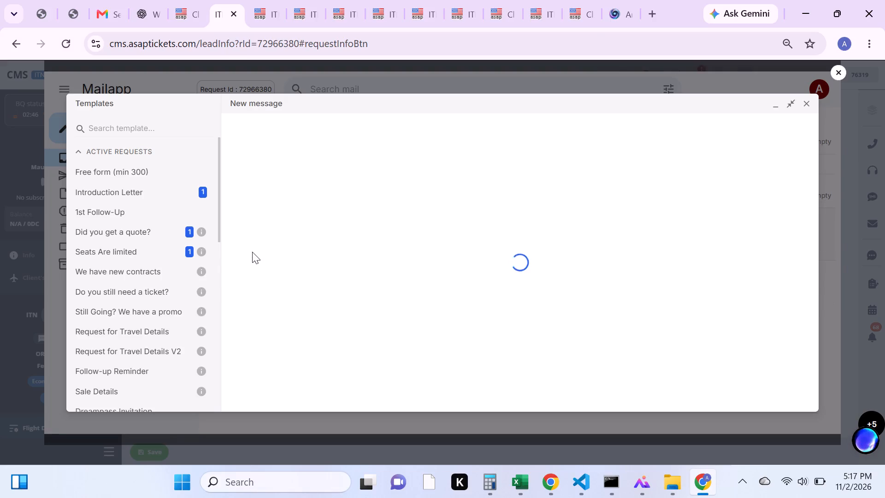
left_click(170, 290)
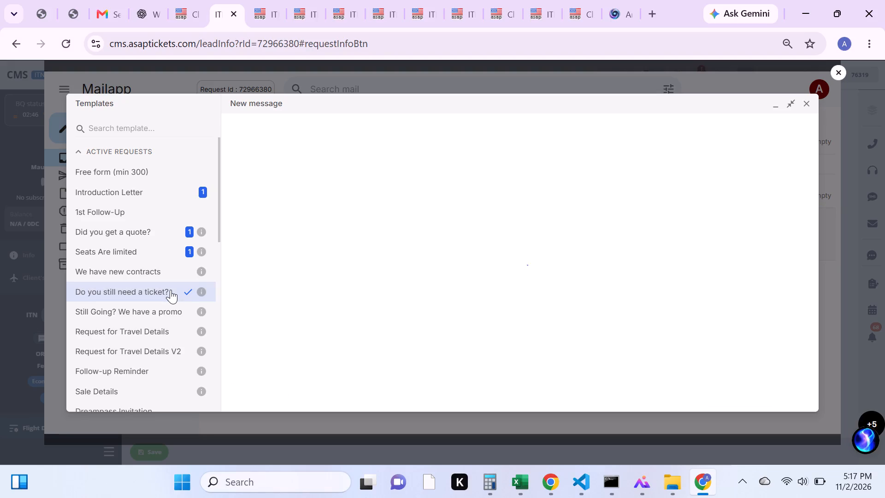
left_click(162, 311)
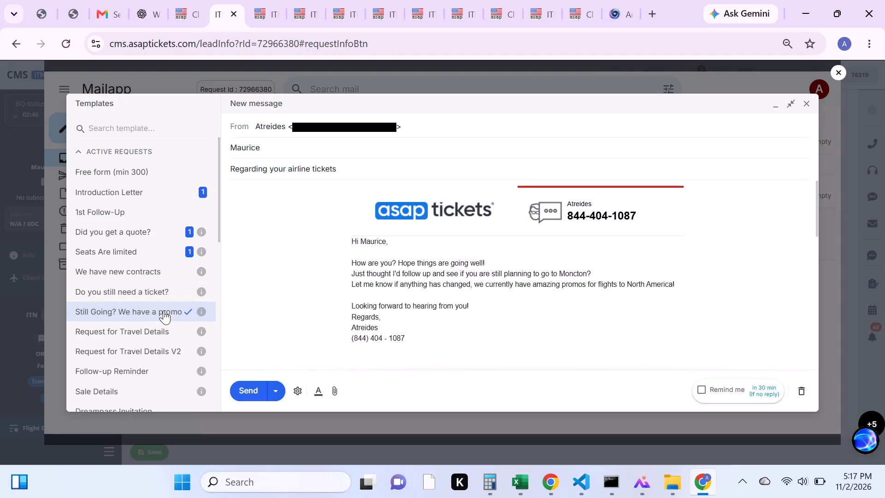
left_click(254, 389)
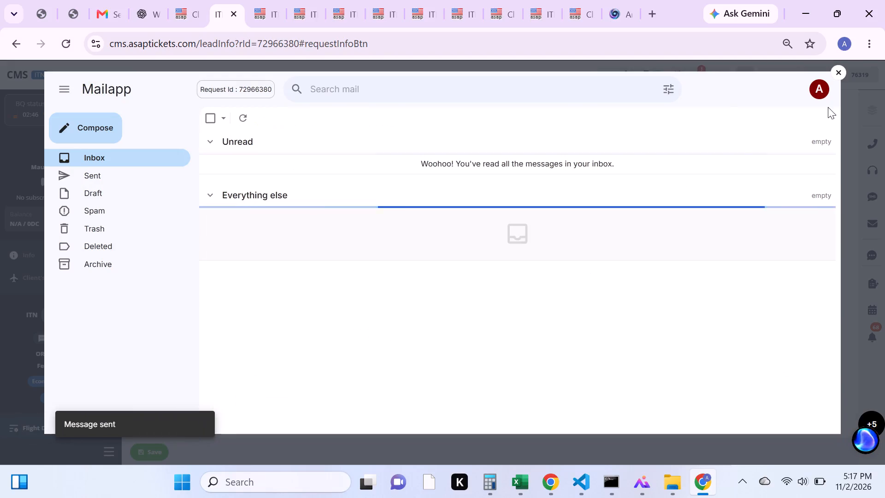
left_click(837, 70)
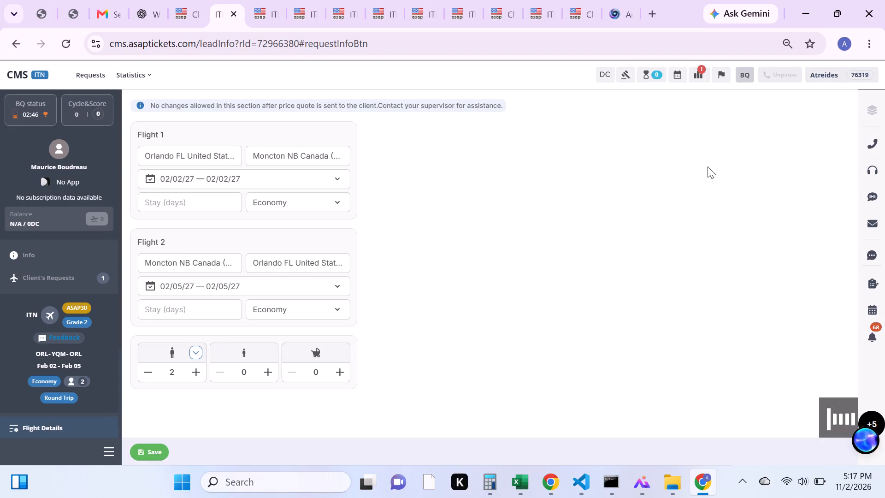
Log the feedback "left a vm sent pqs and email" on the ORL-YQM-ORL request and save it.
left_click(60, 339)
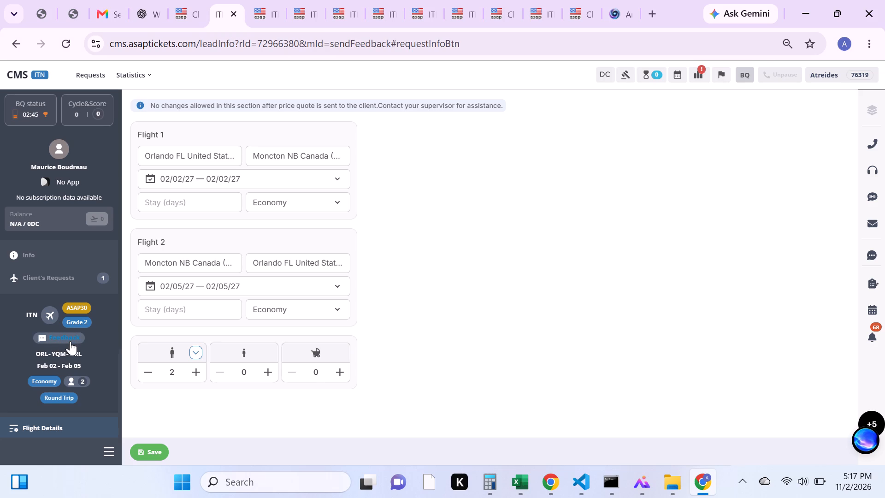
left_click(70, 341)
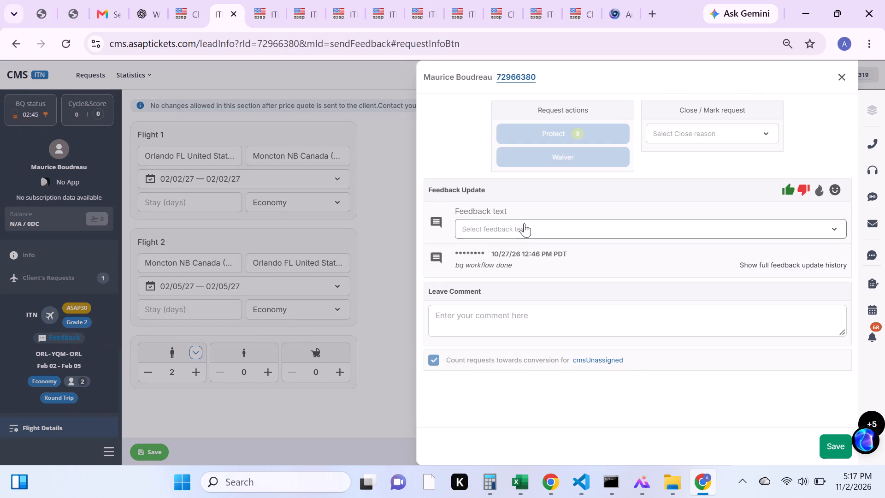
left_click(506, 226)
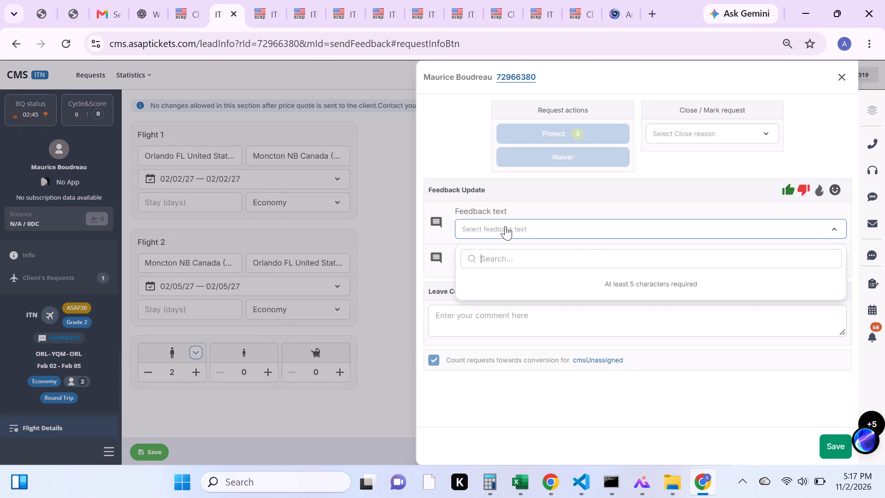
key("l")
type("eft")
key("space")
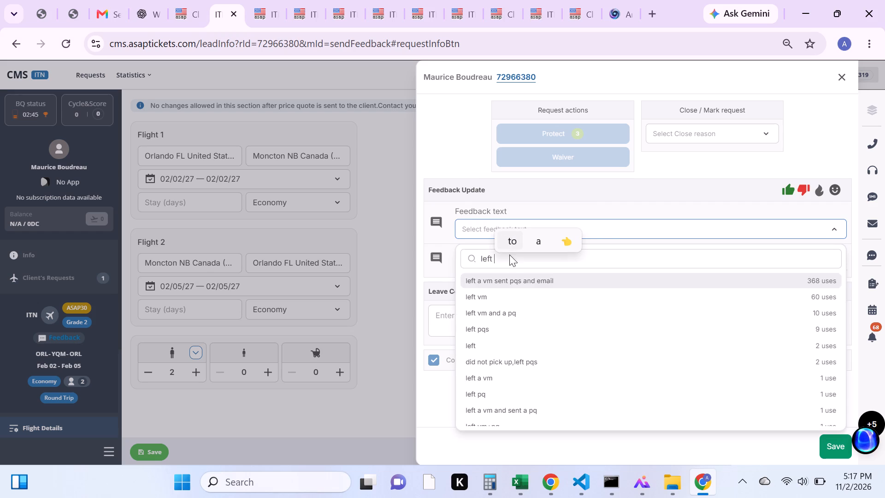
left_click(524, 280)
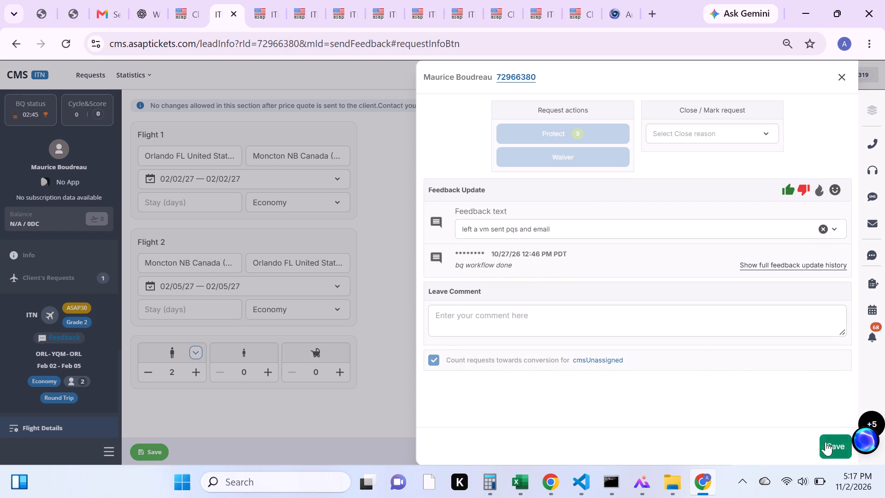
left_click(829, 446)
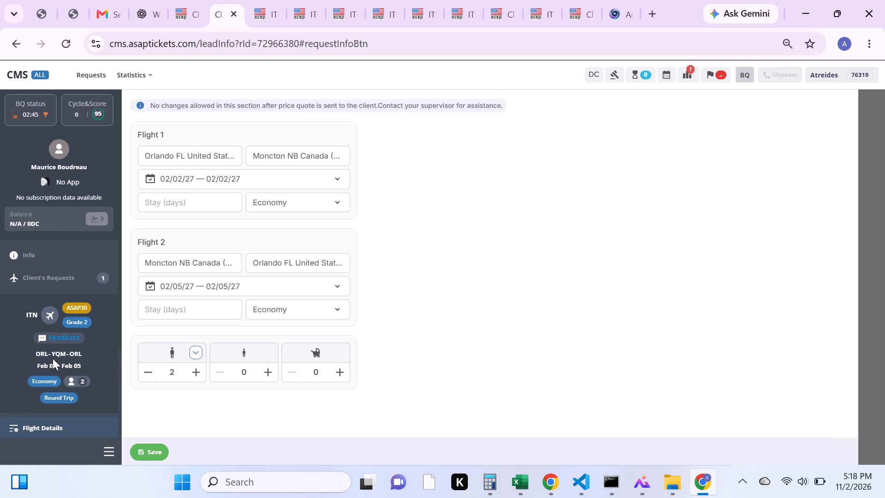
Open the price quotes of the ORL-YQM-ORL request and start a new Pro Quote.
scroll(61, 347, "down", 2)
left_click(61, 336)
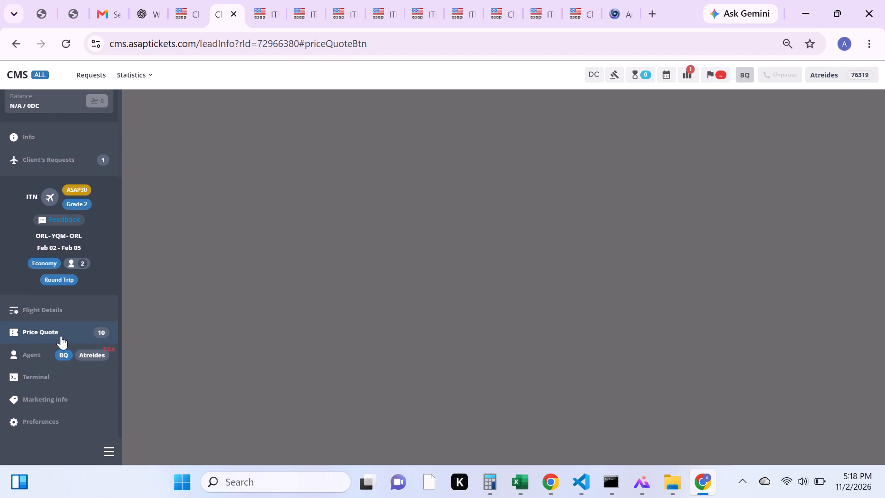
scroll(61, 336, "up", 4)
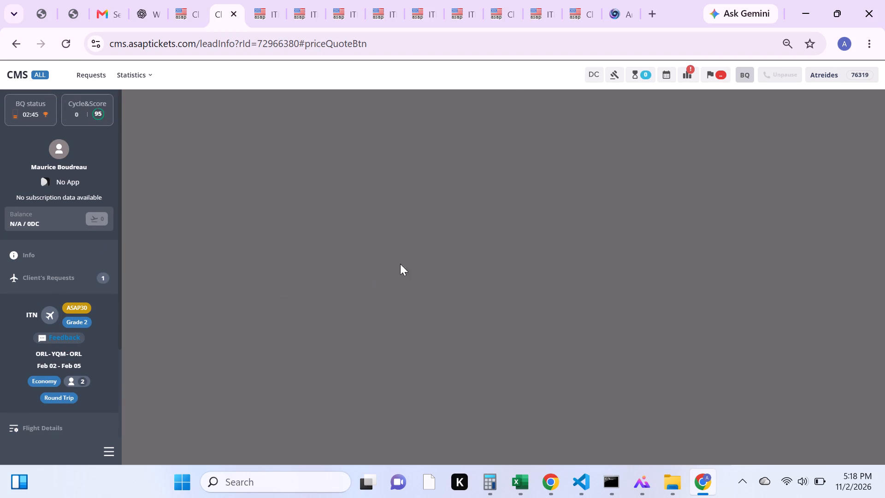
left_click(782, 123)
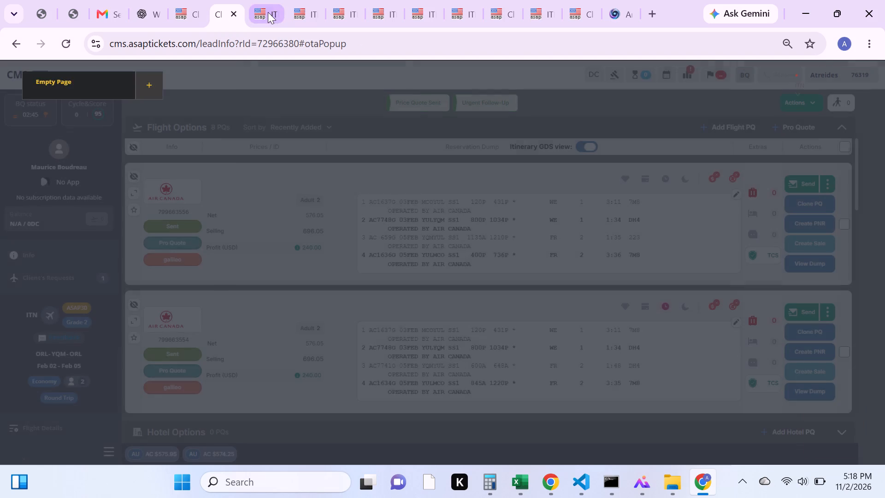
Switch to the HOU-PAR-HOU request and open its flight details.
left_click(268, 12)
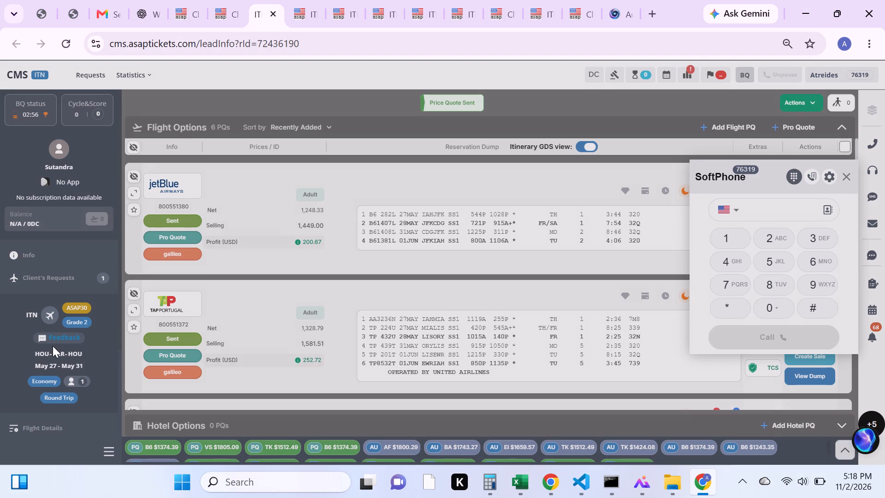
left_click(53, 427)
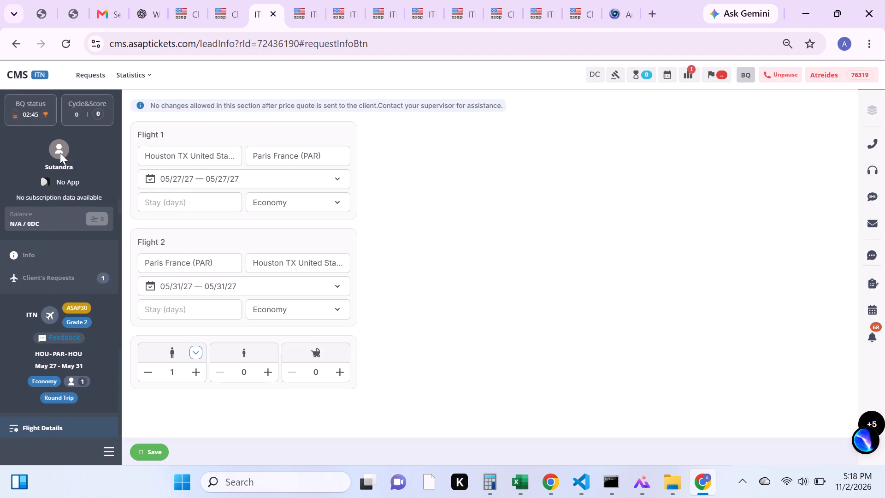
Open the call history of the HOU-PAR-HOU client.
left_click(88, 277)
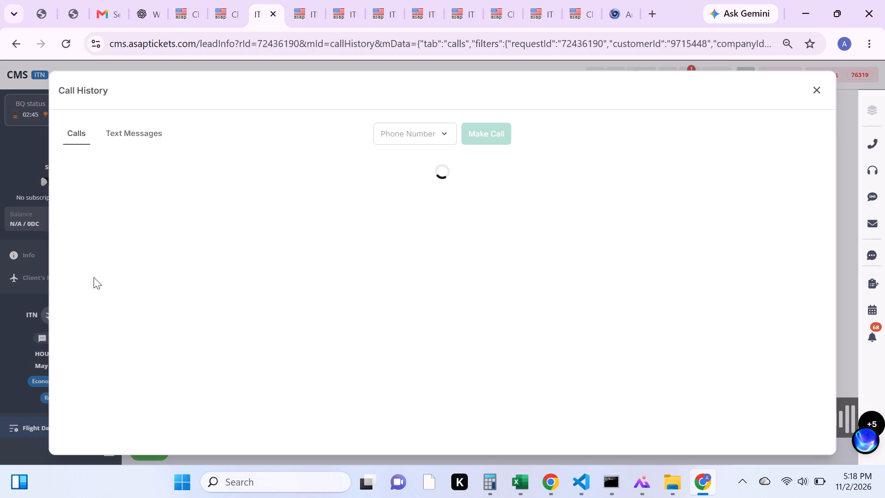
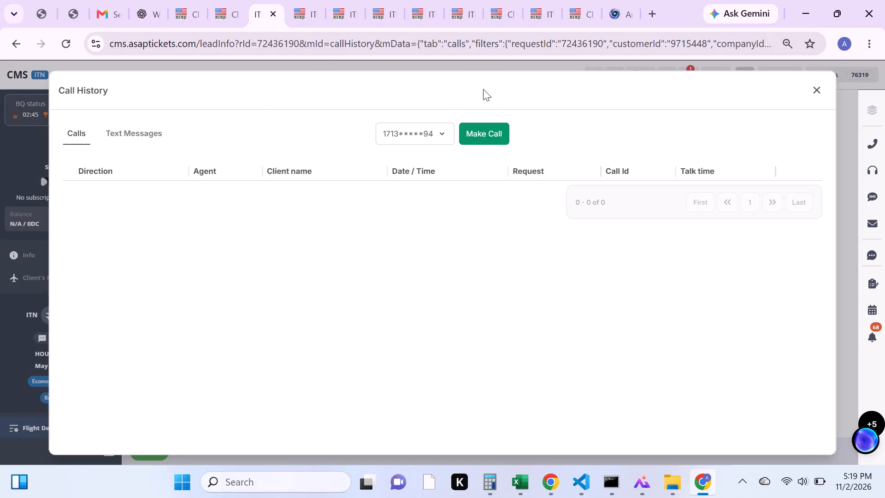
Call the HOU-PAR-HOU client from the call history, accept the click-to-call connection and close the call history.
left_click(485, 135)
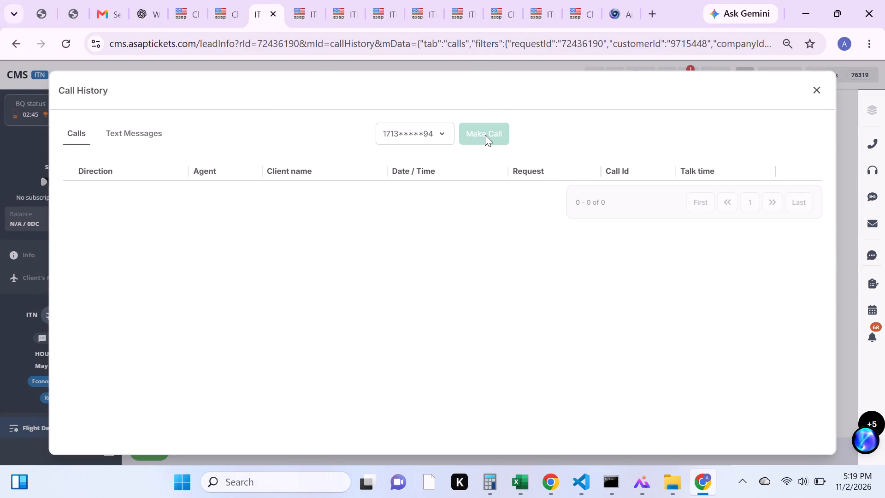
left_click(734, 237)
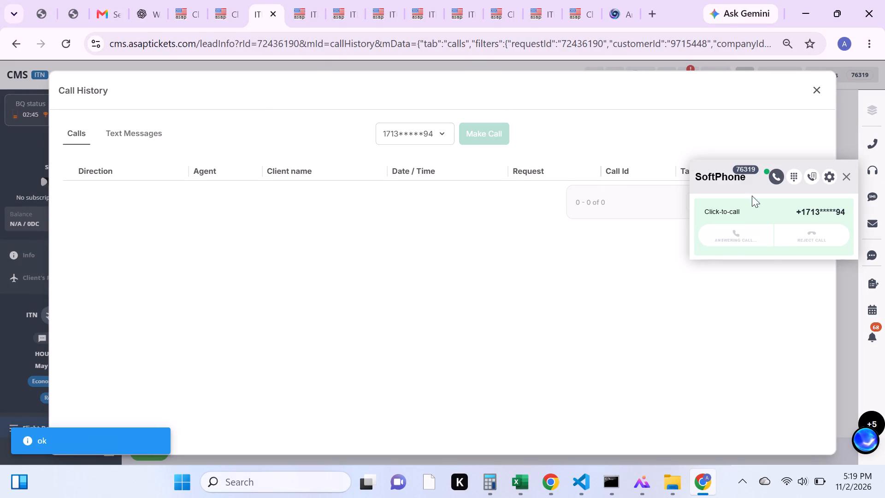
left_click(812, 89)
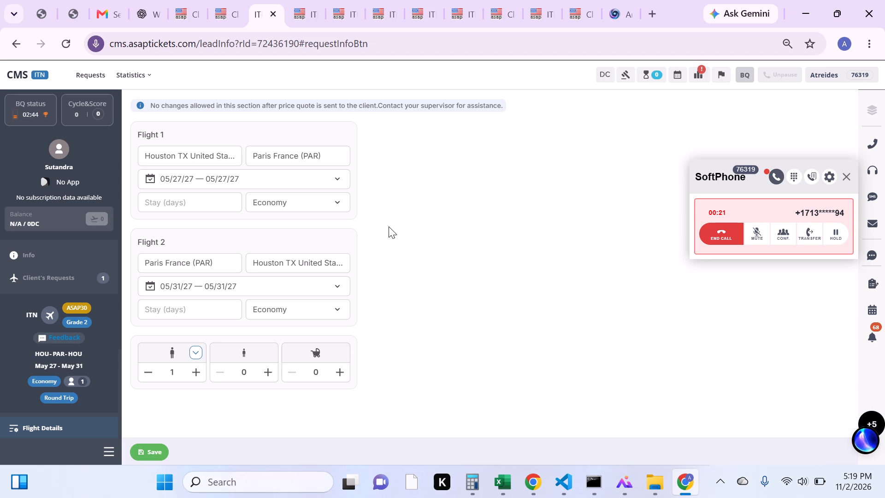
Review the sent price quotes of the HOU-PAR-HOU request during the call and return to its flight details.
scroll(0, 351, "down", 1)
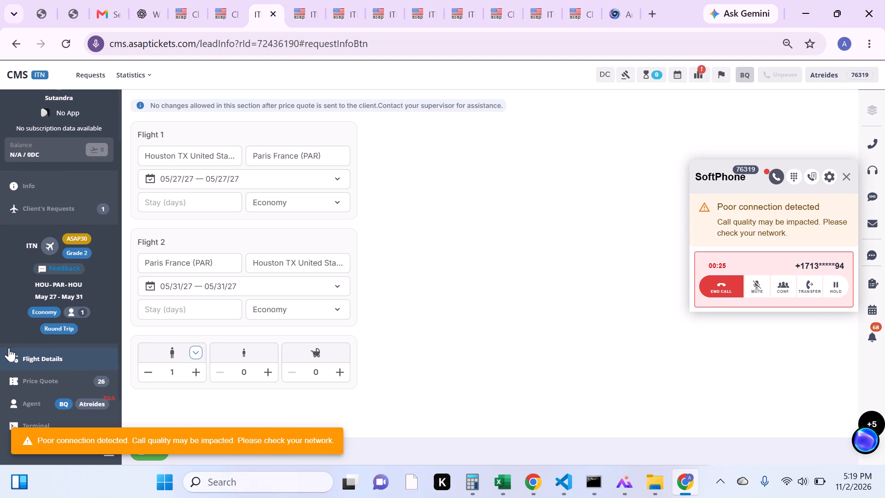
left_click(49, 384)
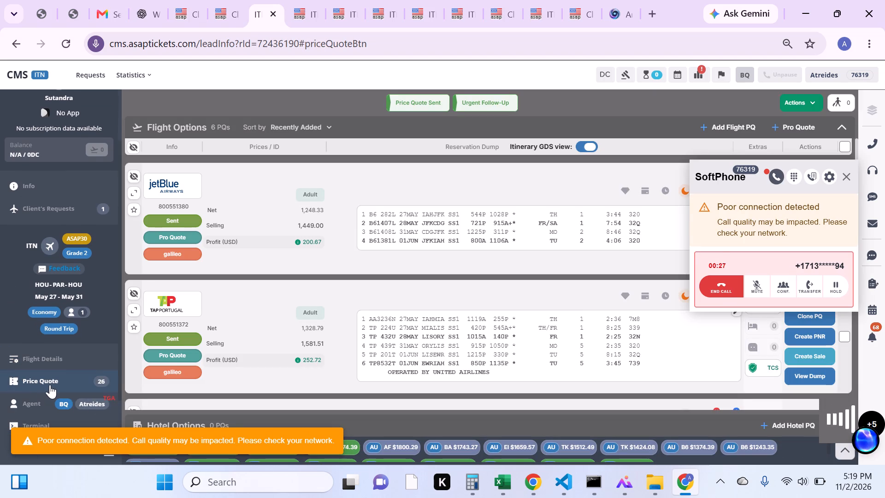
left_click(39, 356)
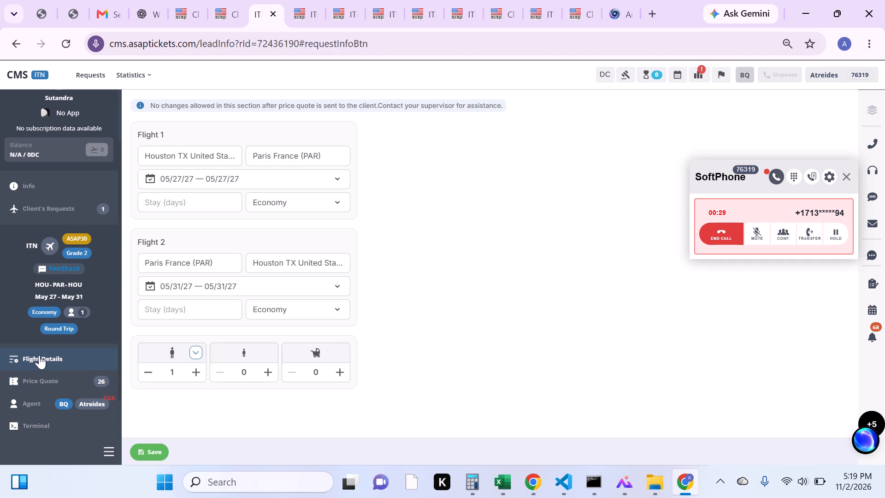
scroll(52, 327, "up", 2)
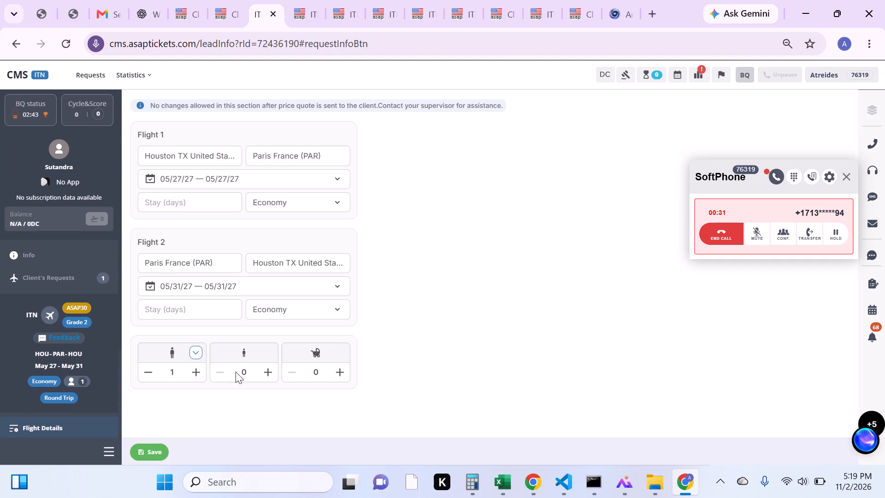
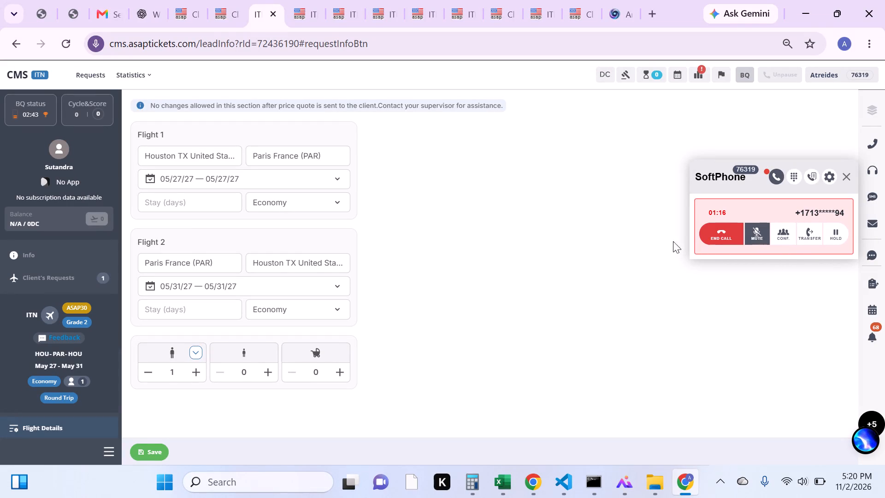
Mute the ongoing call, send the HOU-PAR-HOU client an email from the Follow-up Reminder template, and close the mail window.
left_click(124, 277)
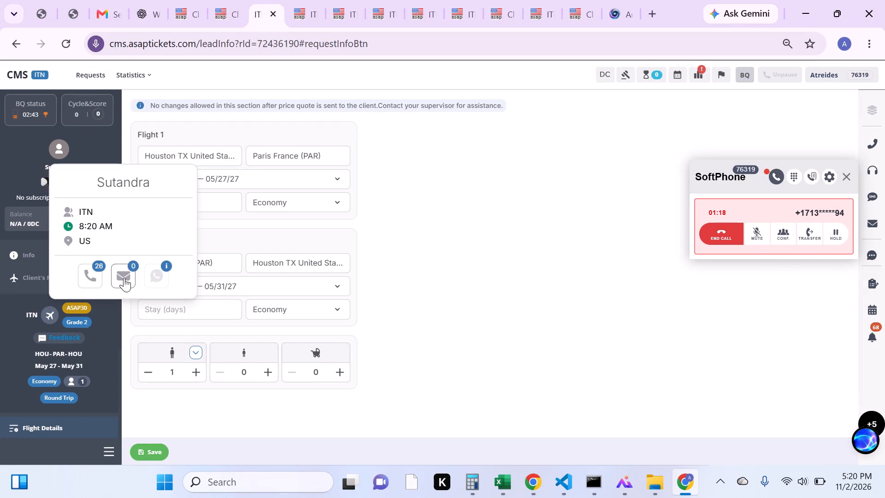
left_click(754, 235)
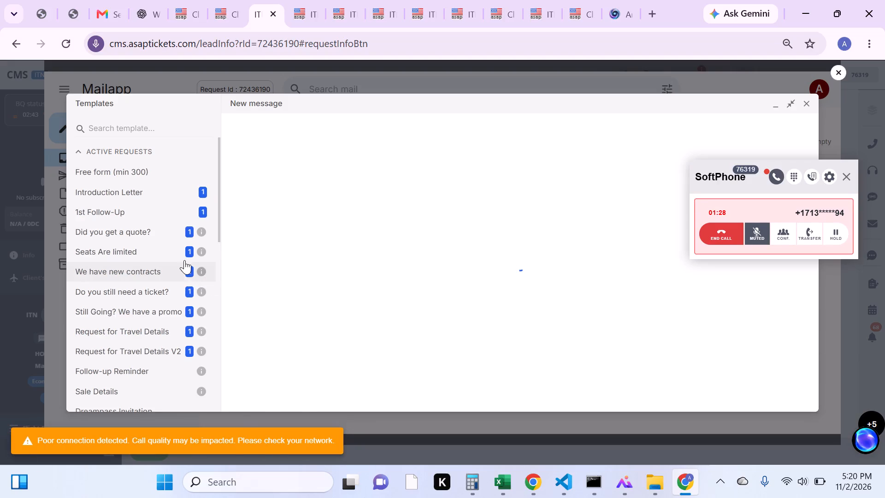
left_click(166, 367)
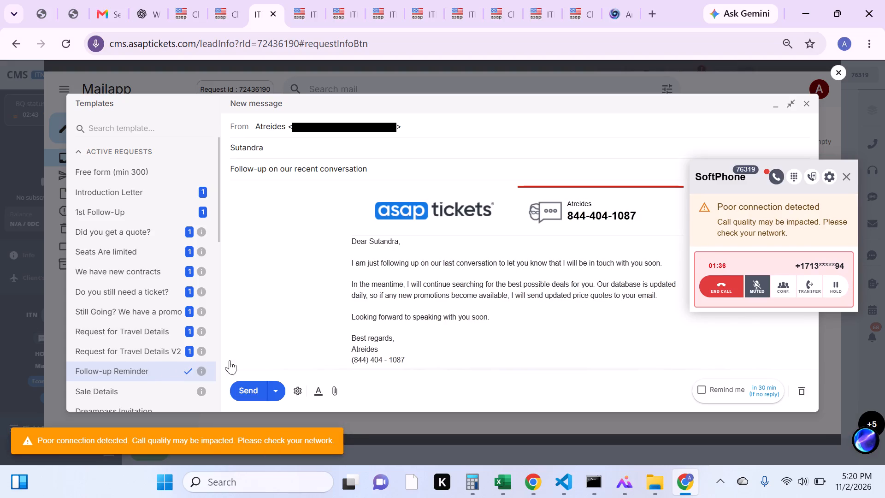
left_click(250, 387)
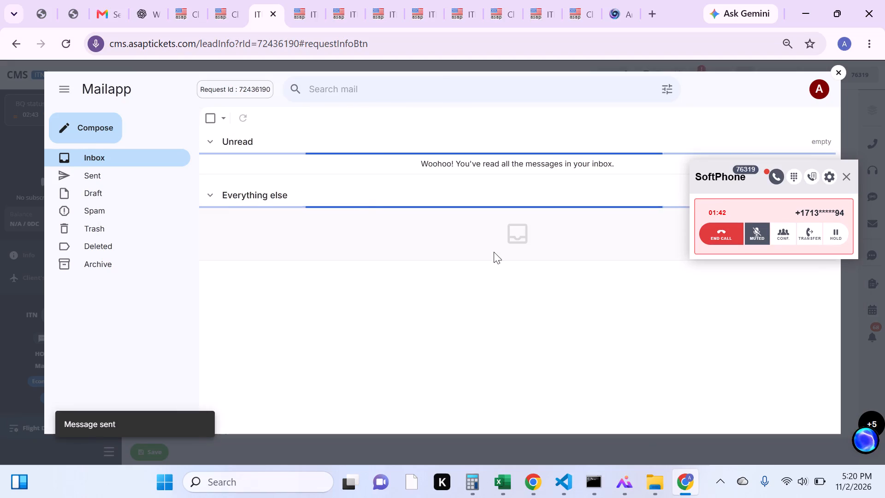
left_click(839, 74)
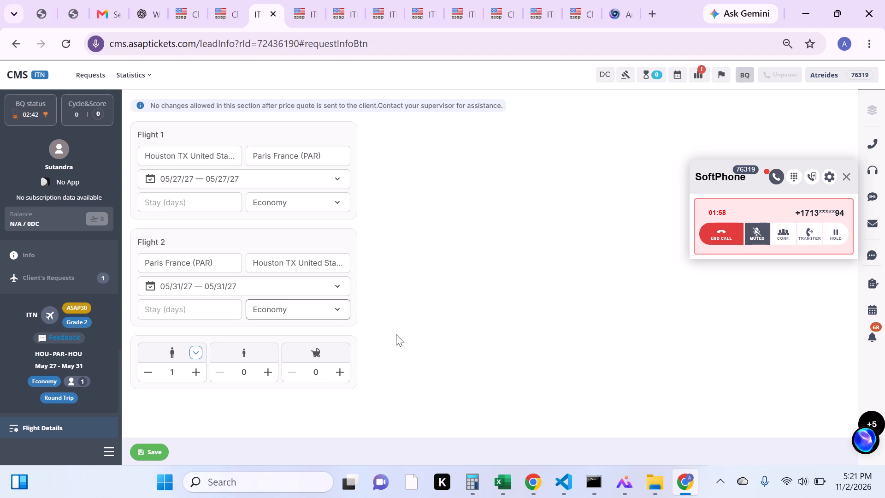
Switch to the K app while the client call stays open.
left_click(446, 477)
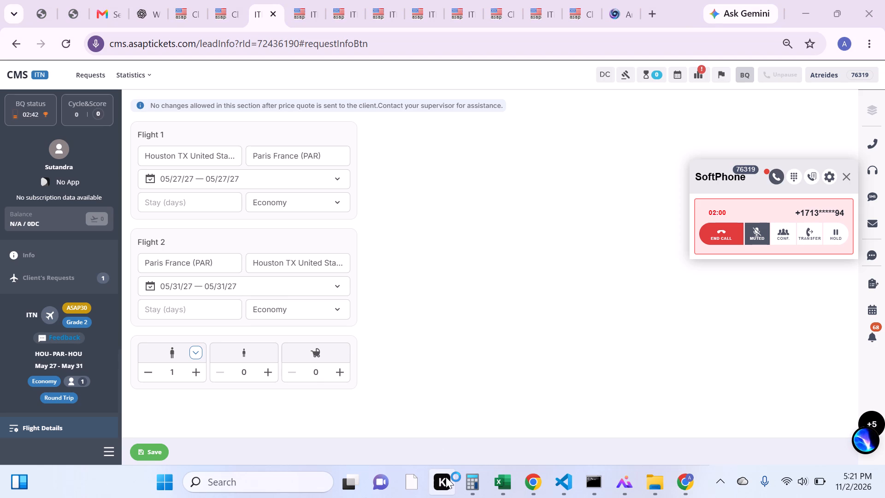
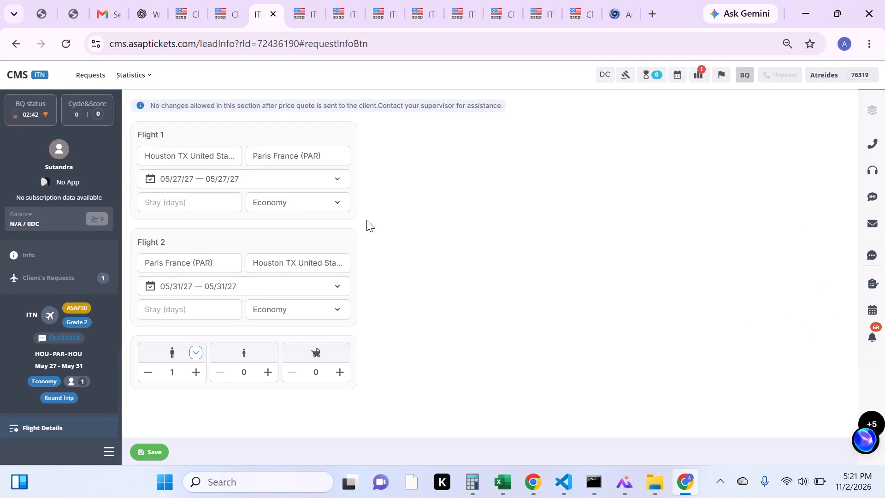
Log "follow up done" as the feedback on the HOU-PAR-HOU request, save it, and close that request's tab.
left_click(71, 339)
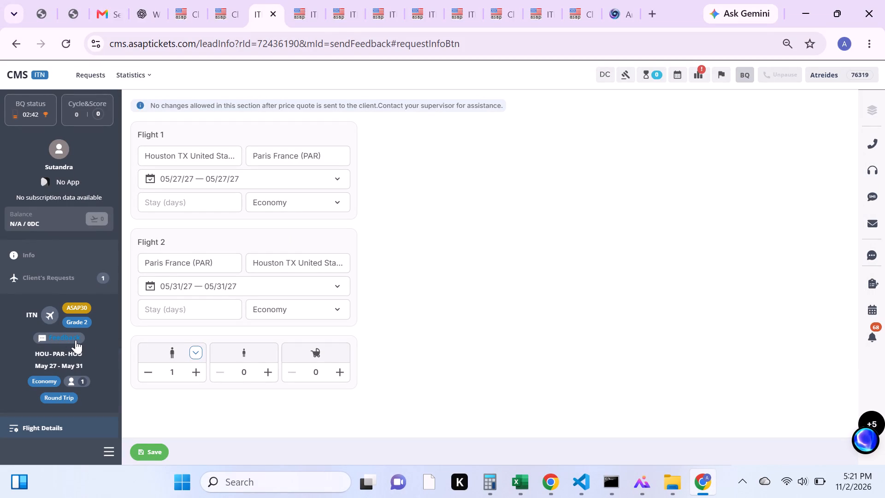
left_click(76, 340)
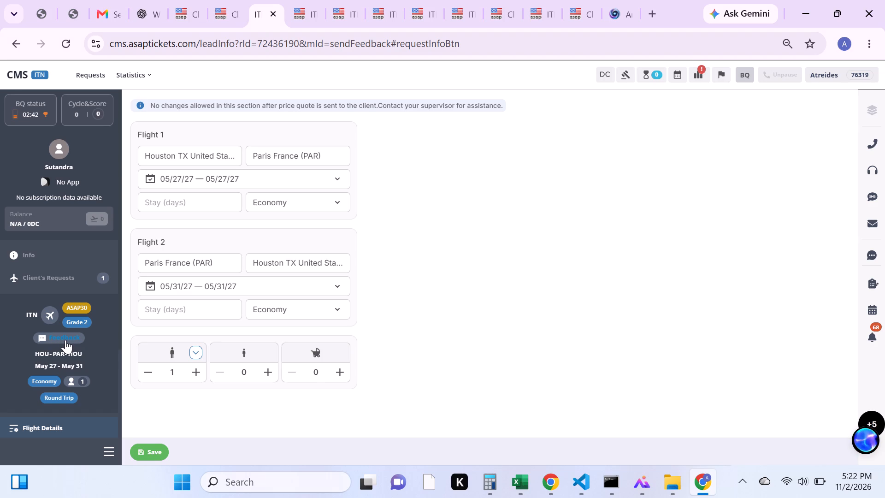
left_click(66, 340)
left_click(68, 340)
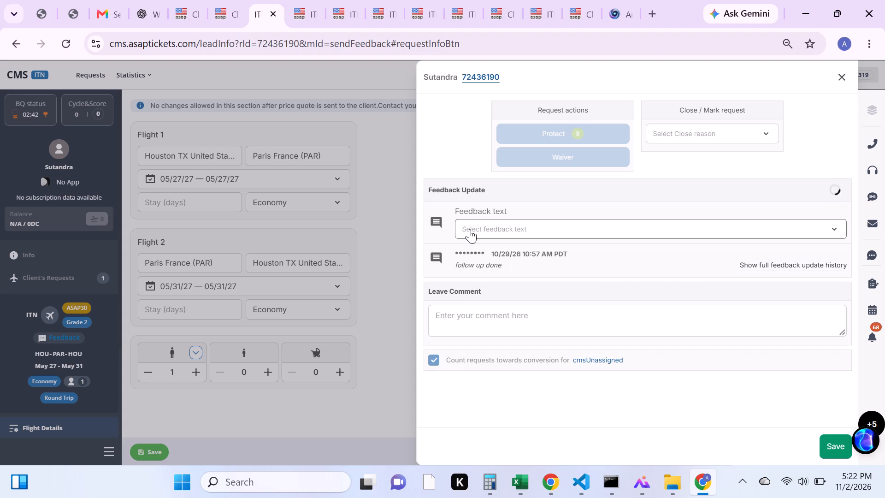
left_click(471, 230)
type("follow")
key("space")
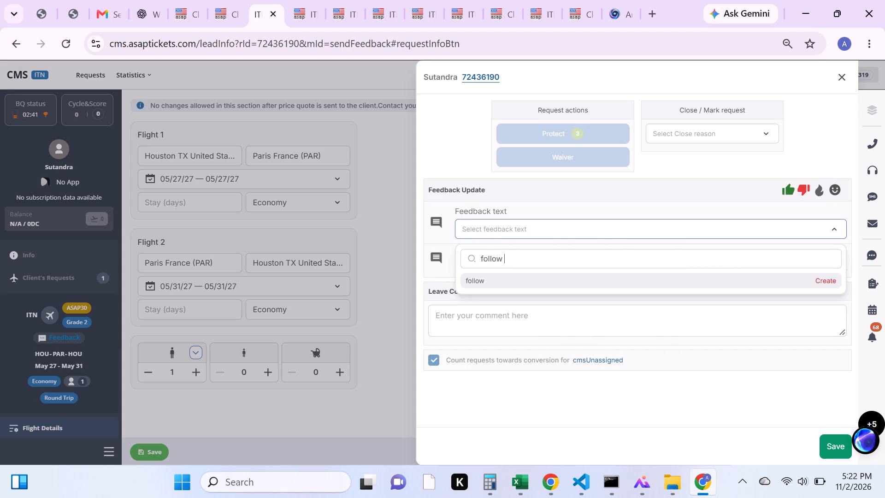
left_click(517, 293)
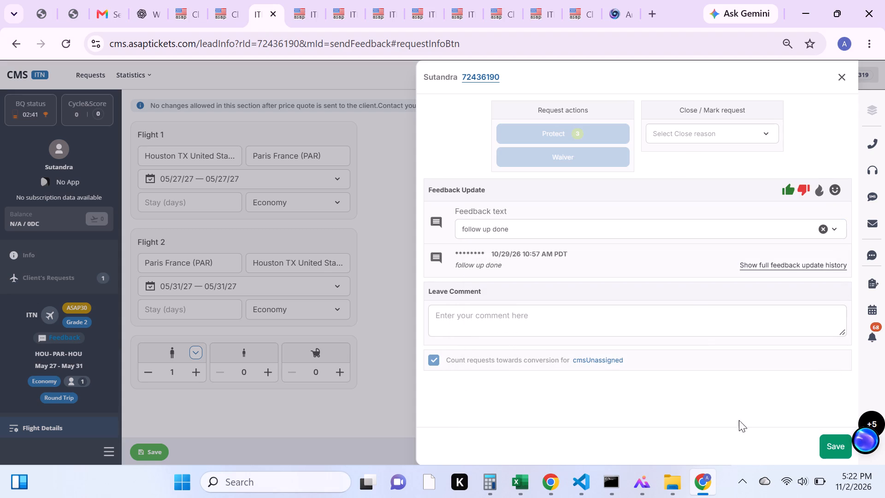
left_click(826, 440)
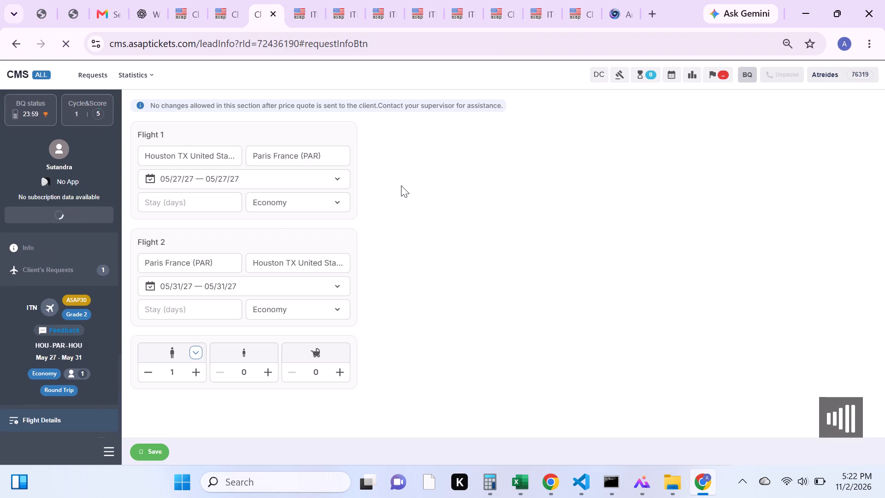
left_click(273, 9)
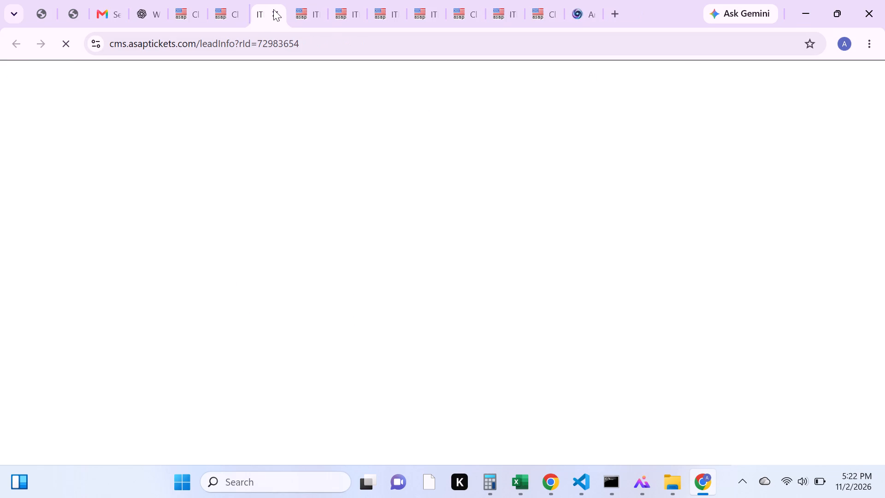
In the ORL-YQM flight search, select the $647.79 Air Canada fare, with the GDS itinerary view off and all filters reset.
left_click(229, 12)
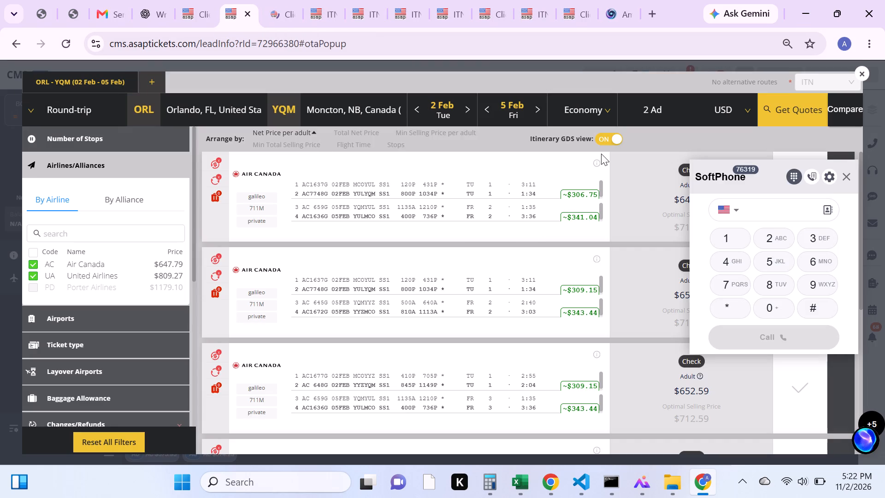
left_click(620, 137)
left_click(786, 198)
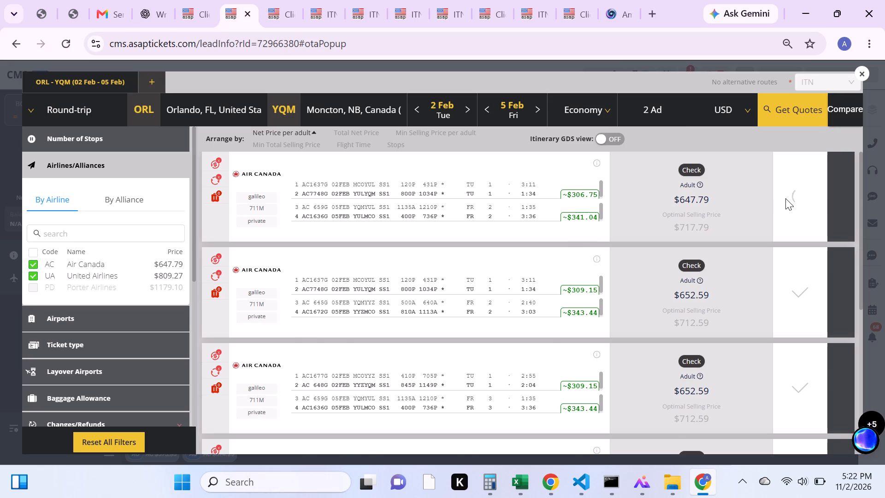
left_click(101, 444)
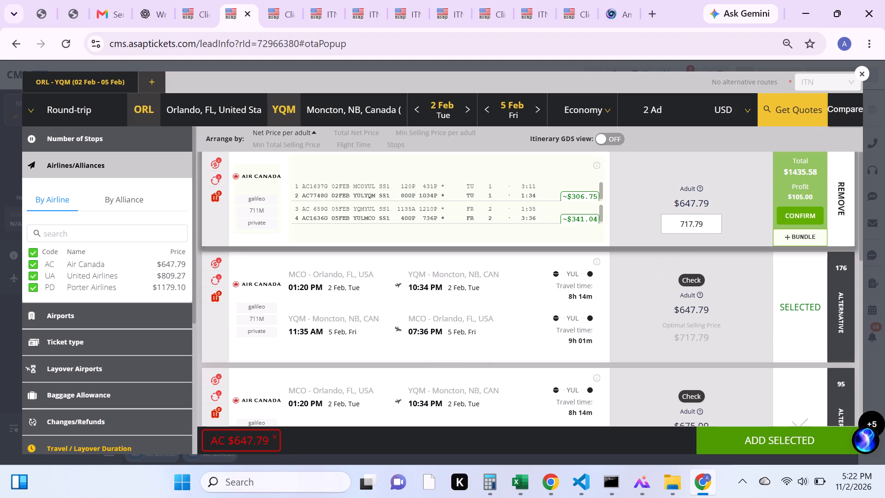
Add a TCS bundled deal at 656.00 to the selected Air Canada fare, set the adult selling price to 917.79, and confirm.
left_click(790, 235)
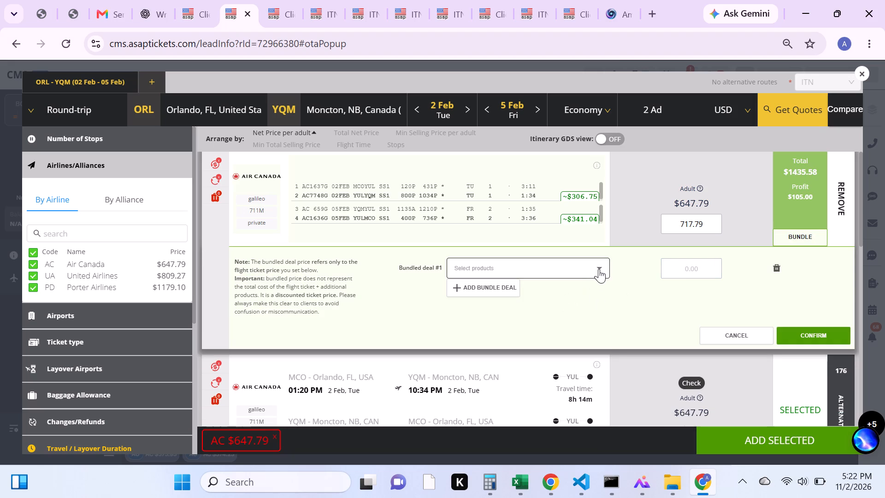
left_click(601, 269)
left_click(580, 286)
left_click(575, 352)
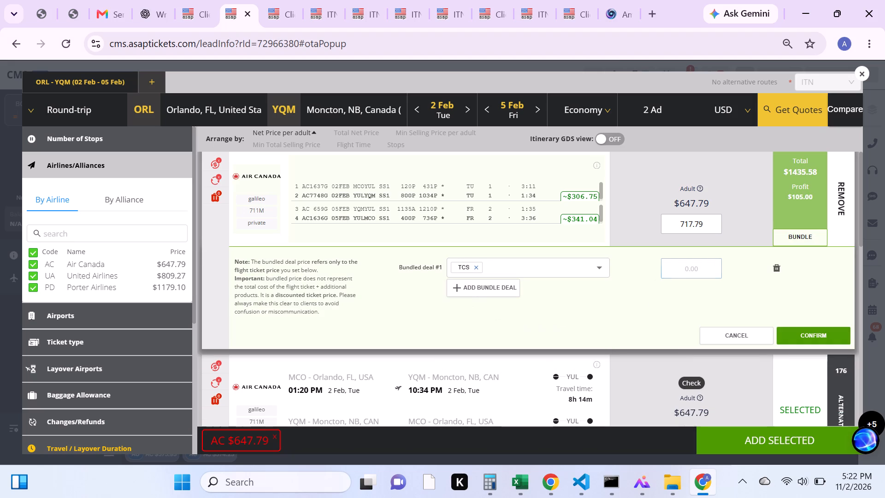
left_click(675, 261)
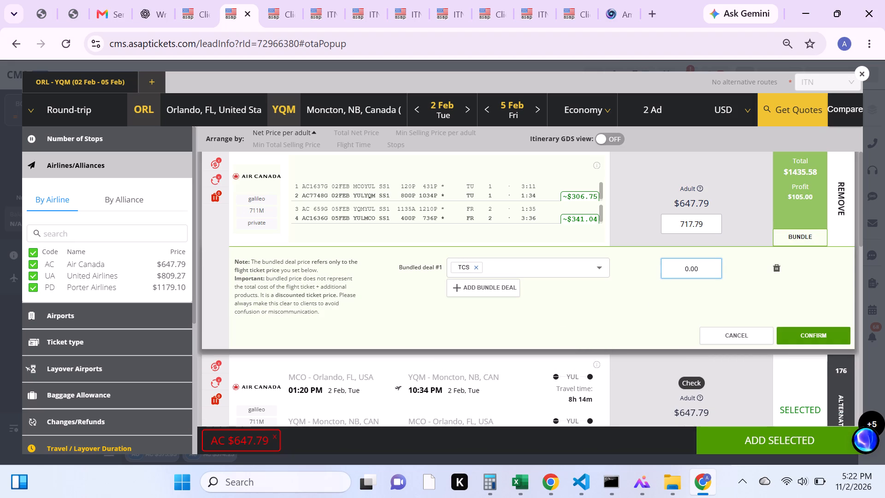
type("656")
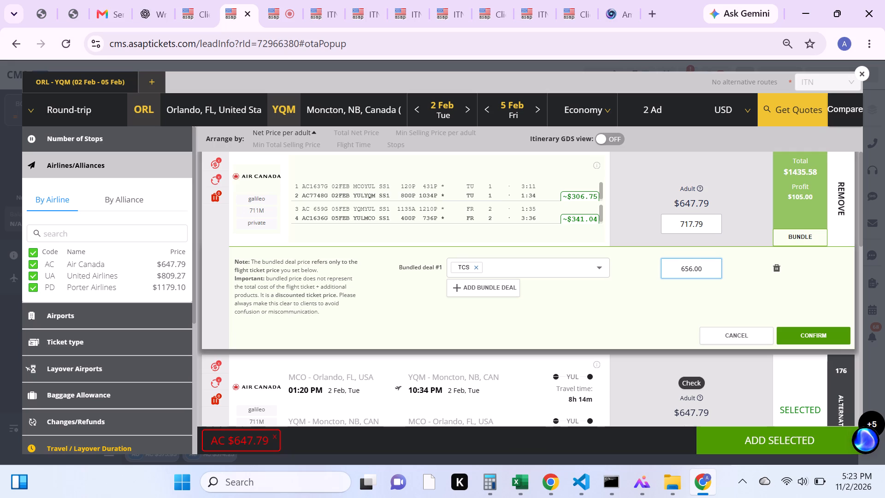
left_click(686, 220)
key("BackSpace")
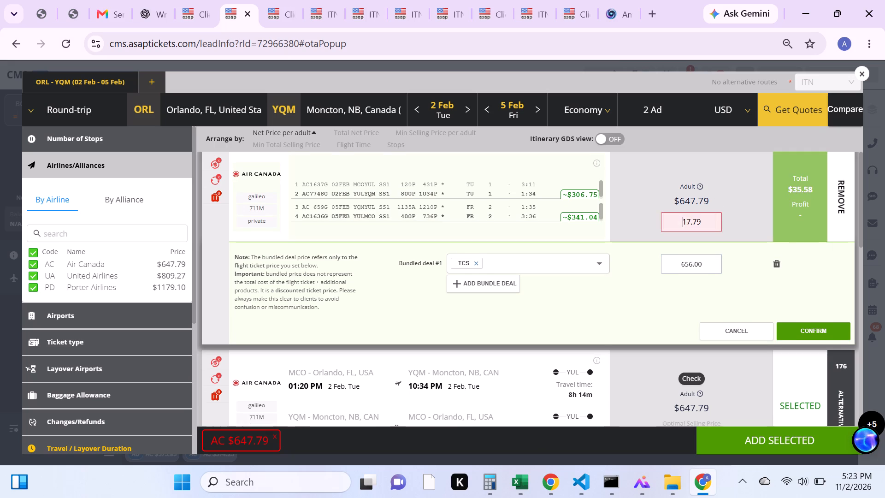
key("9")
left_click(804, 332)
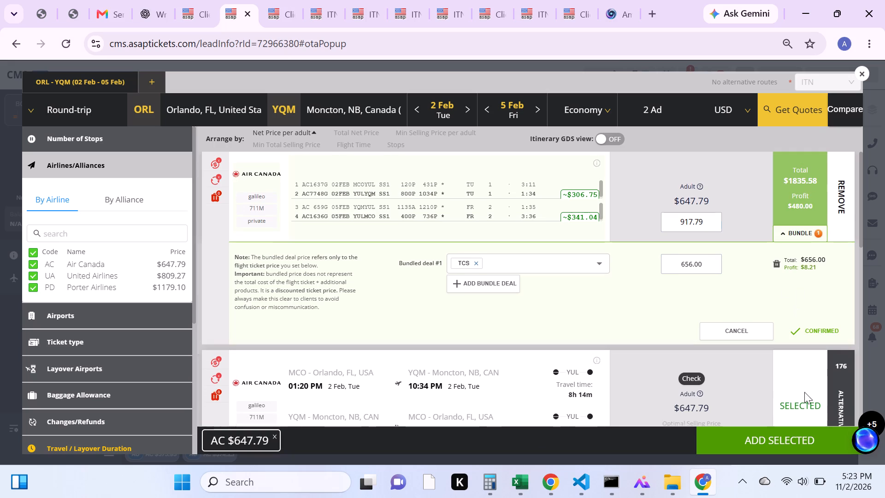
Add the selected Air Canada fare to the request's price quotes, ticking the AC $656.00 bundle deal.
left_click(793, 442)
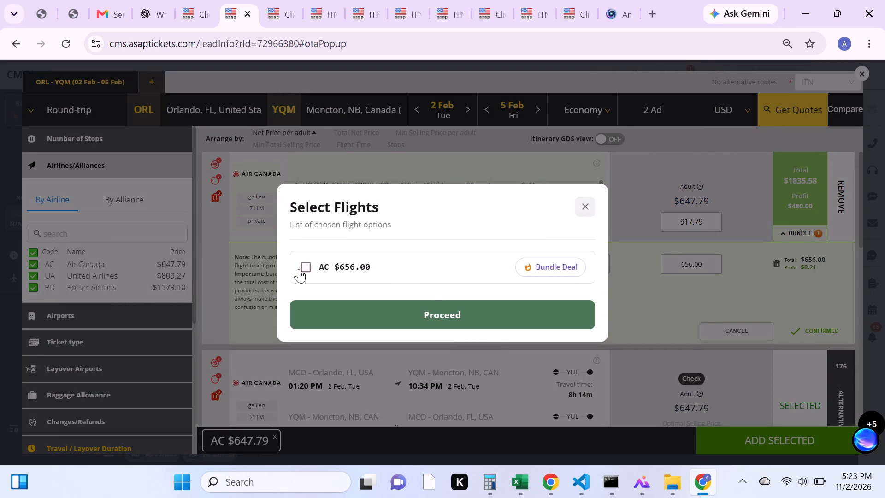
left_click(302, 268)
left_click(423, 315)
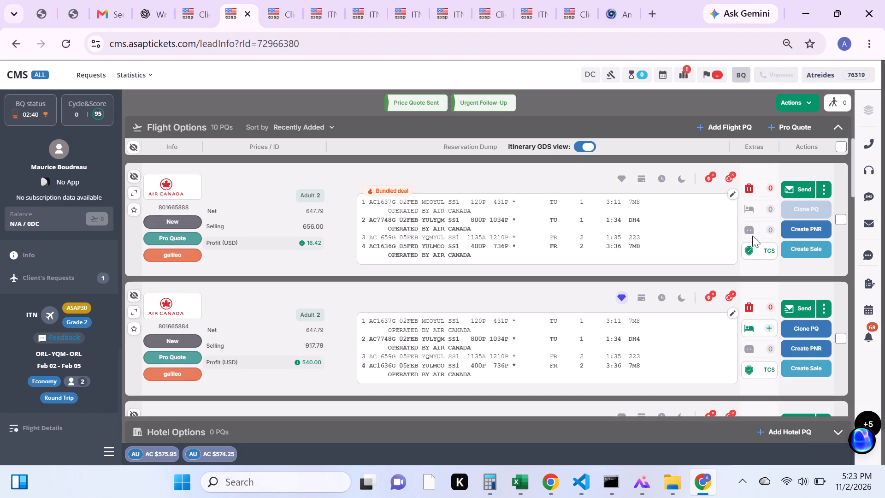
Send the $656.00 bundled Air Canada quote to the ORL-YQM-ORL client by text message and by email.
left_click(823, 187)
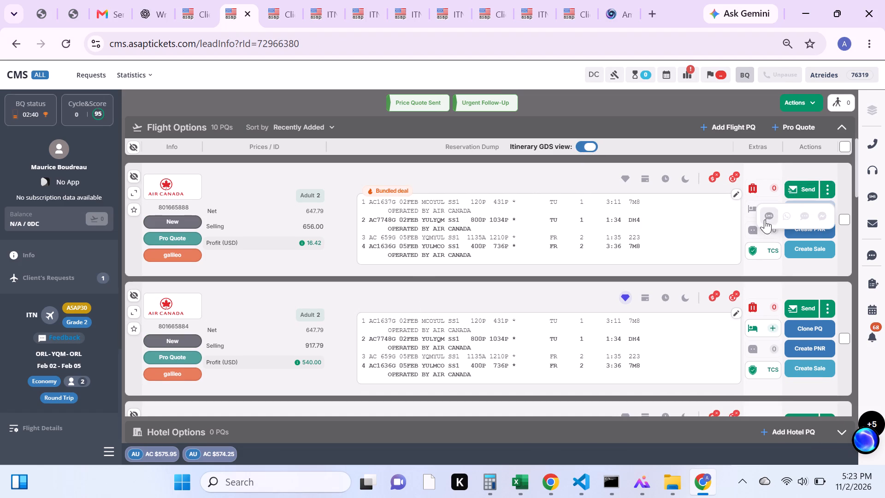
left_click(765, 219)
left_click(521, 300)
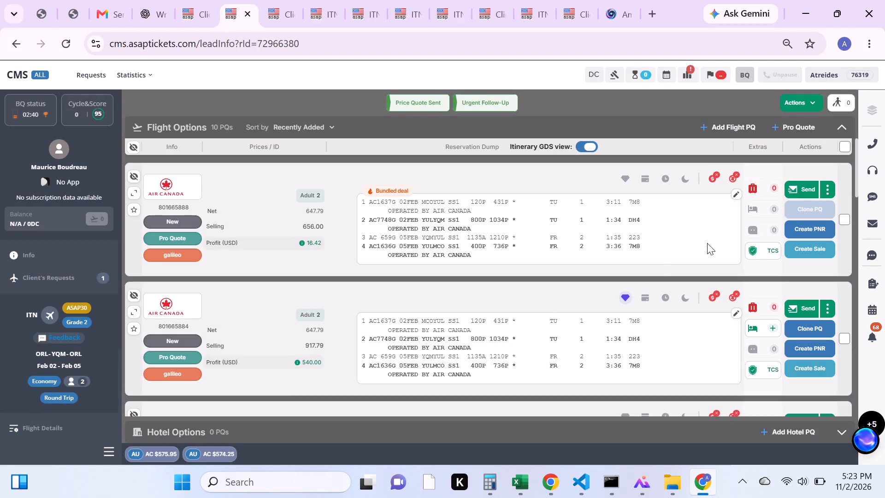
left_click(802, 182)
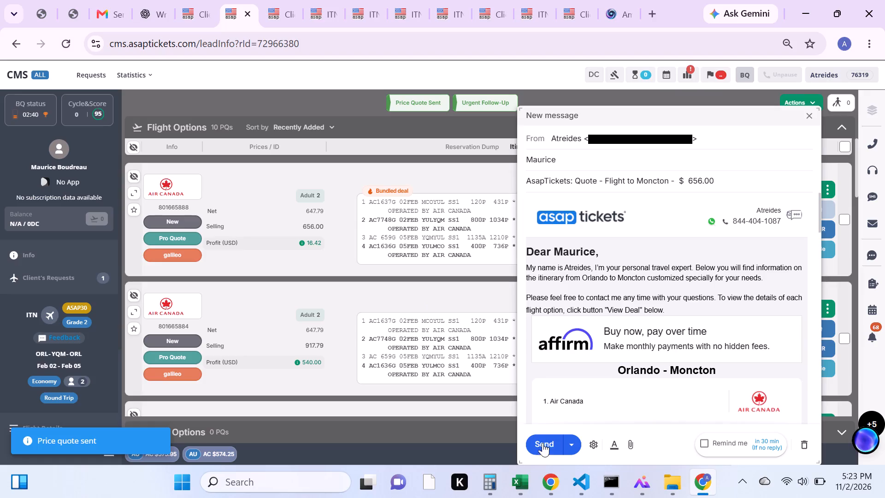
left_click(543, 445)
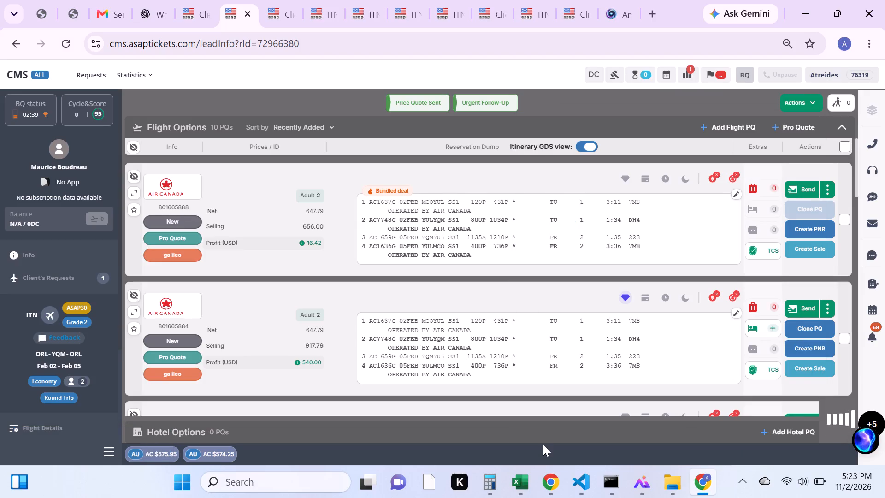
Reload the ORL-YQM-ORL request page.
double_click(66, 47)
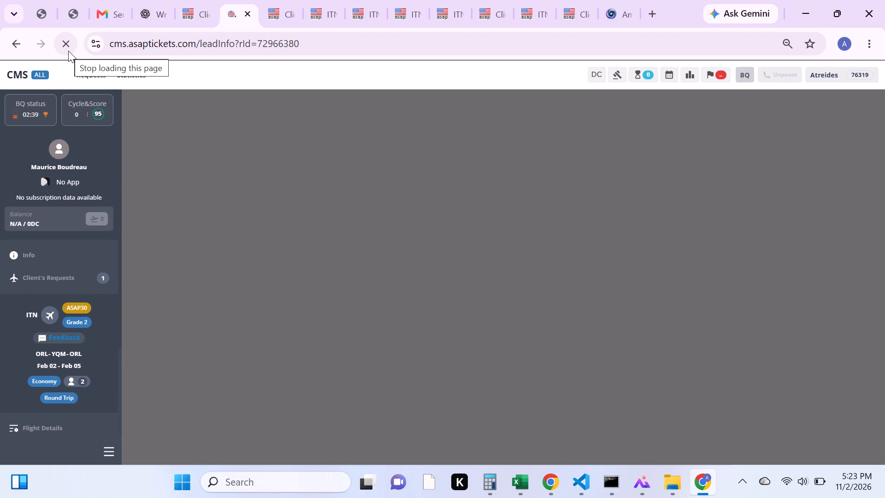
double_click(68, 51)
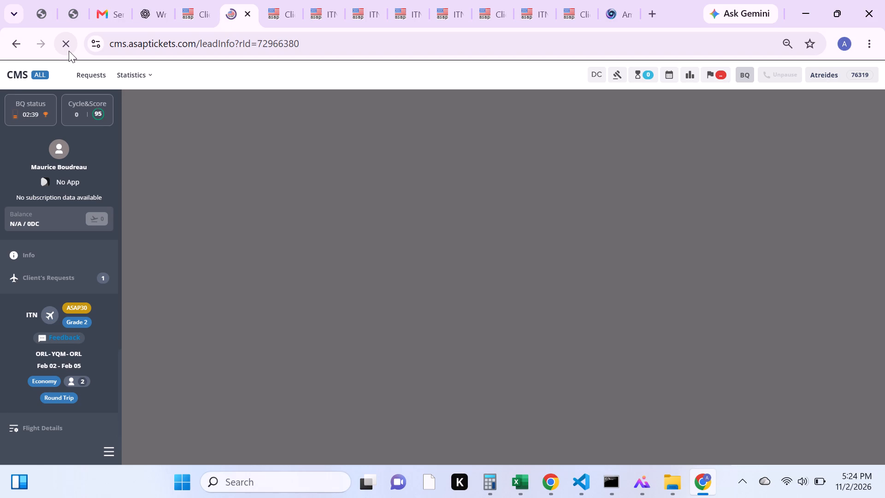
double_click(69, 51)
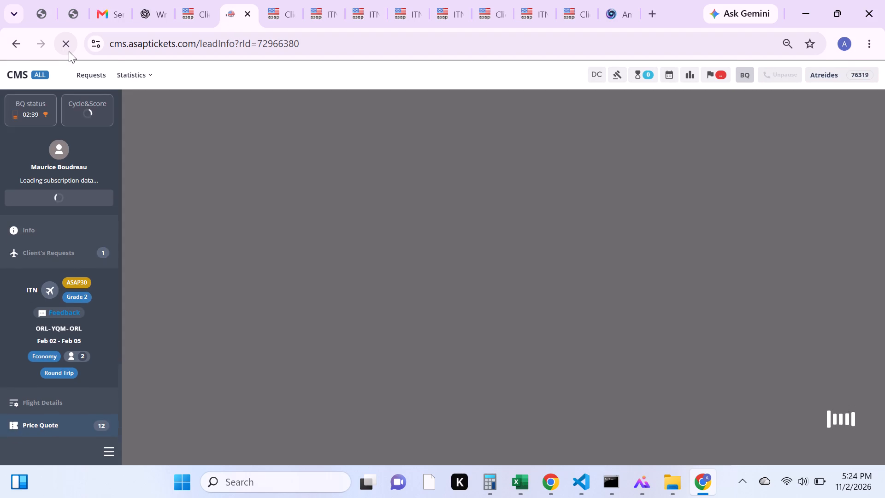
double_click(69, 51)
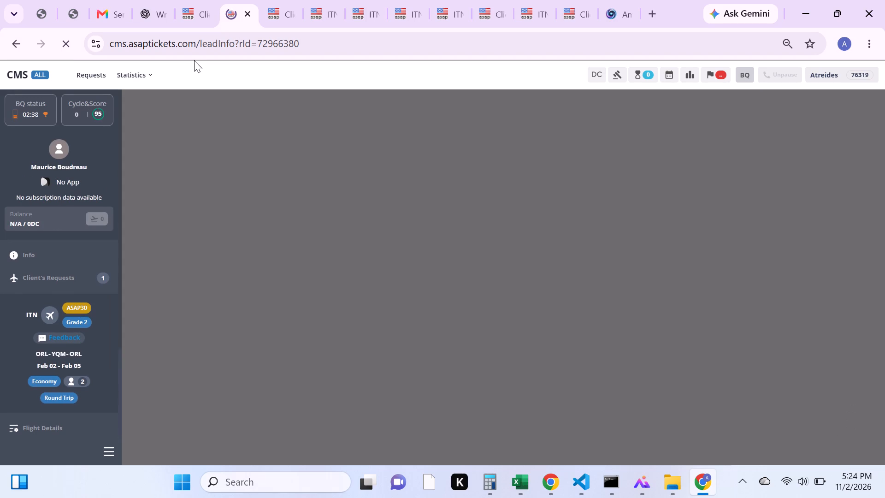
Switch to the CLT-ANK-CLT request and review its flight details and existing price quotes.
left_click(283, 7)
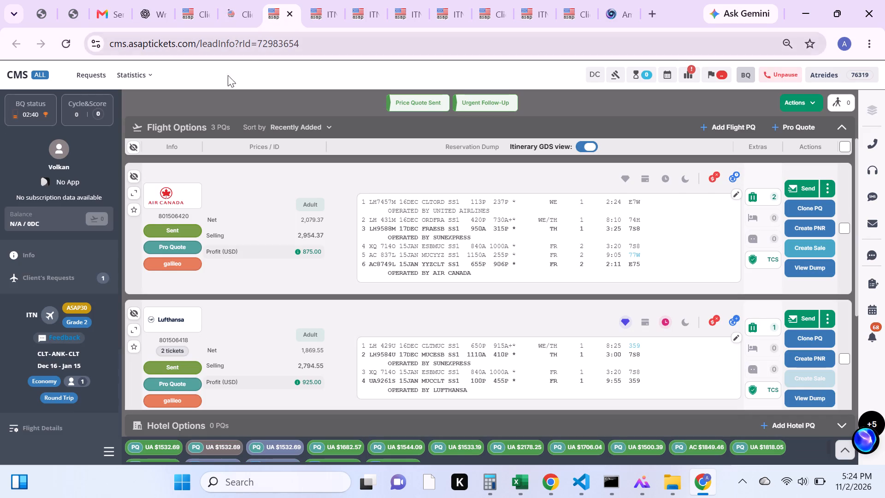
scroll(75, 403, "down", 1)
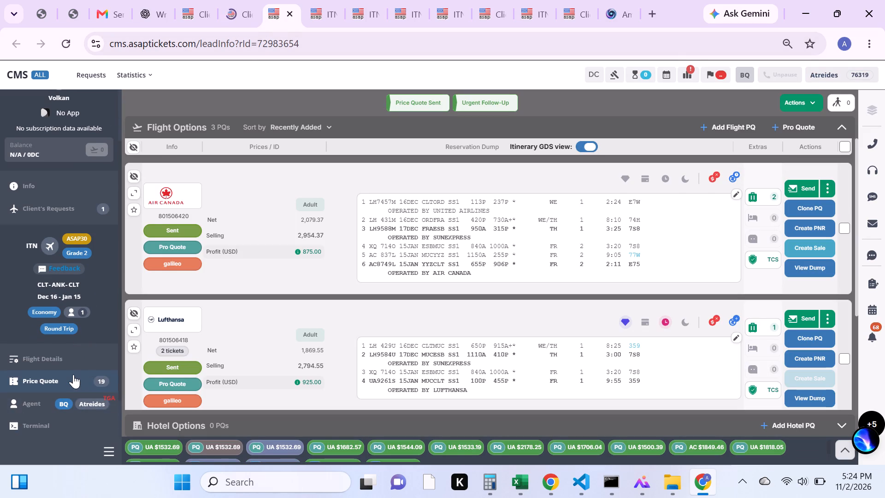
left_click(71, 361)
scroll(79, 353, "up", 4)
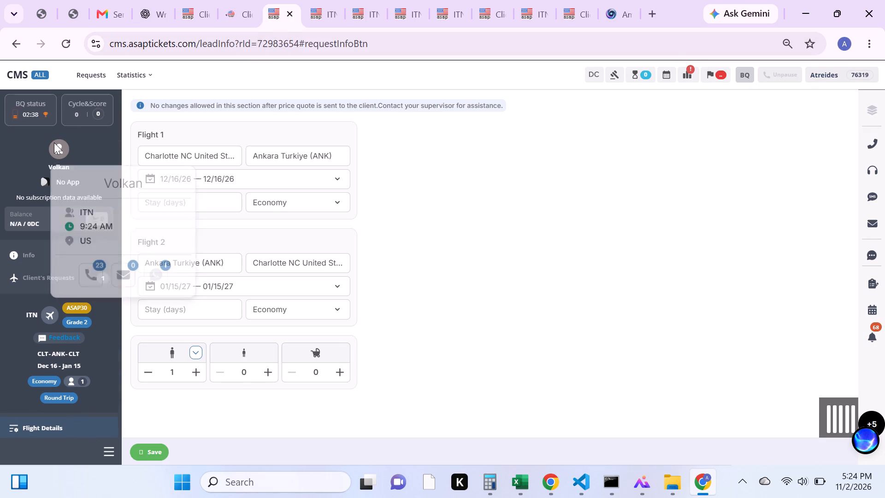
scroll(12, 335, "down", 3)
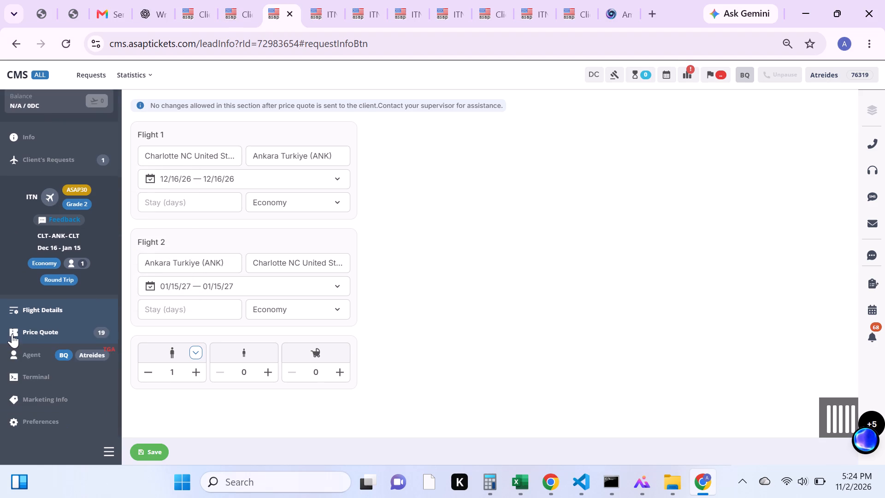
left_click(35, 335)
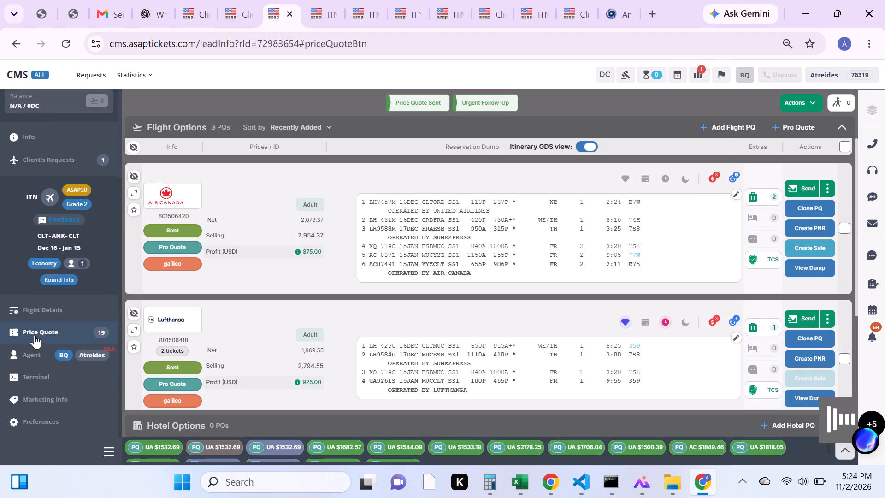
left_click(36, 311)
Call the CLT-ANK-CLT client from the call history, answer the softphone connection, and close the history window.
scroll(36, 311, "up", 6)
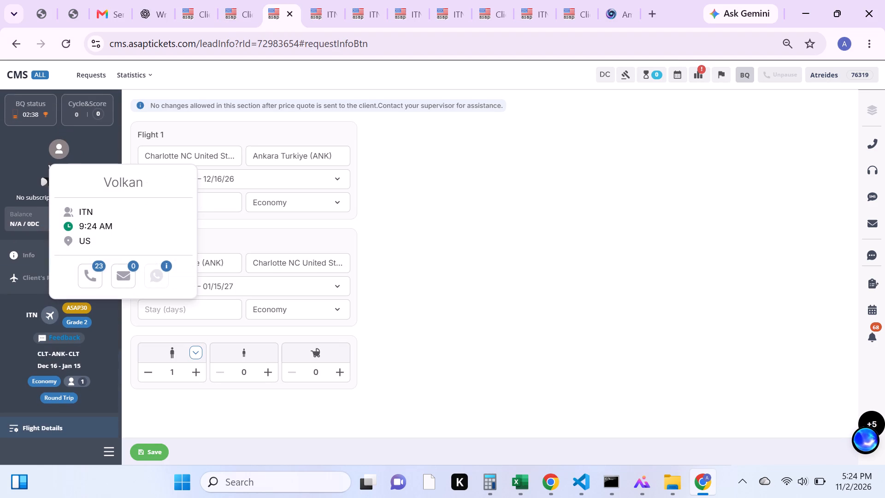
left_click(85, 286)
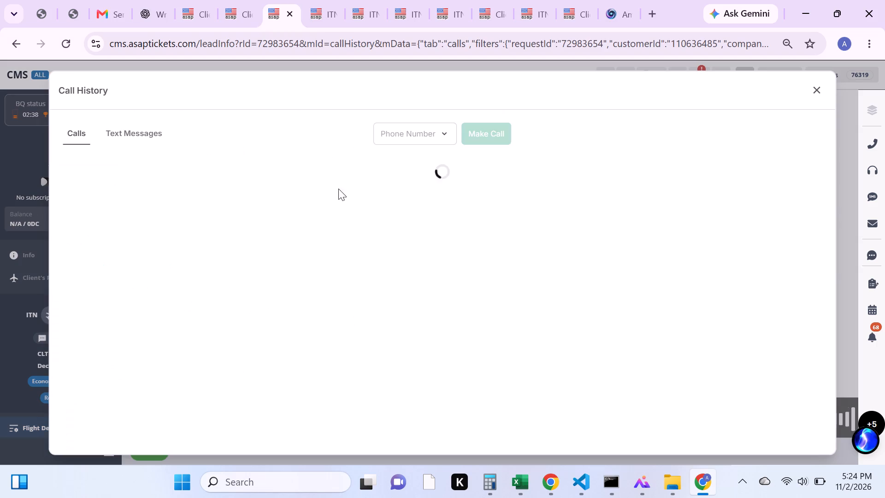
left_click(491, 139)
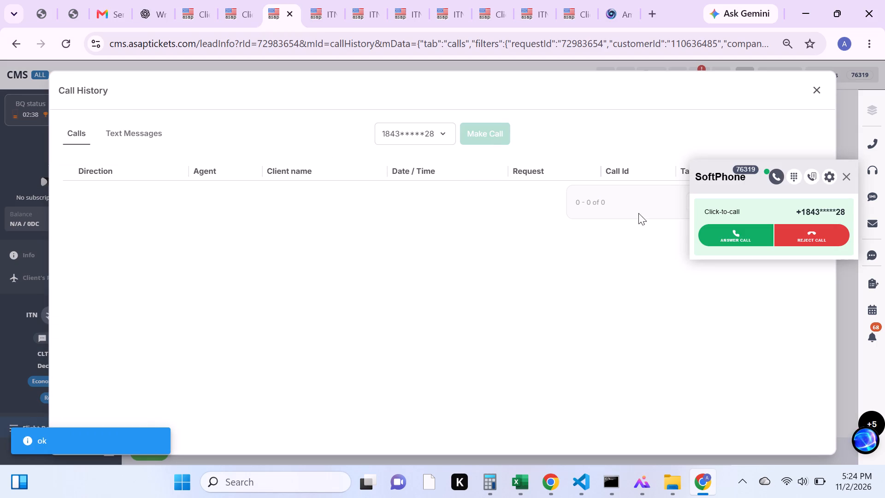
left_click(734, 235)
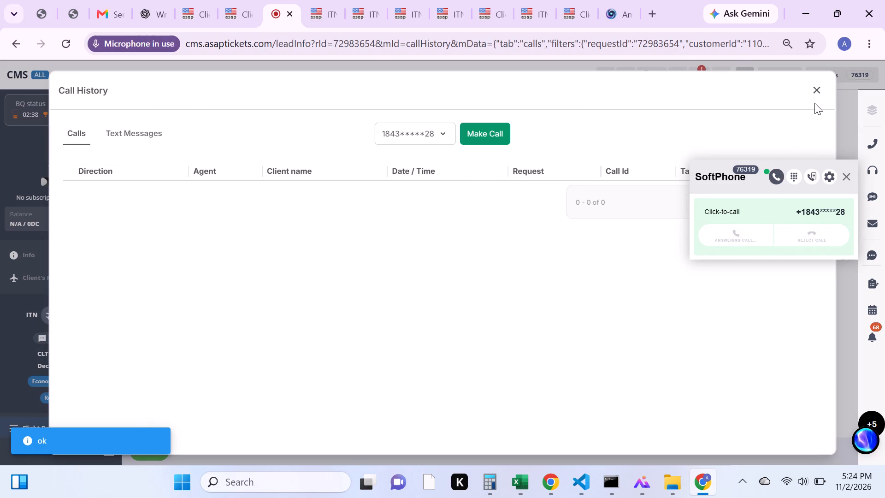
left_click(814, 95)
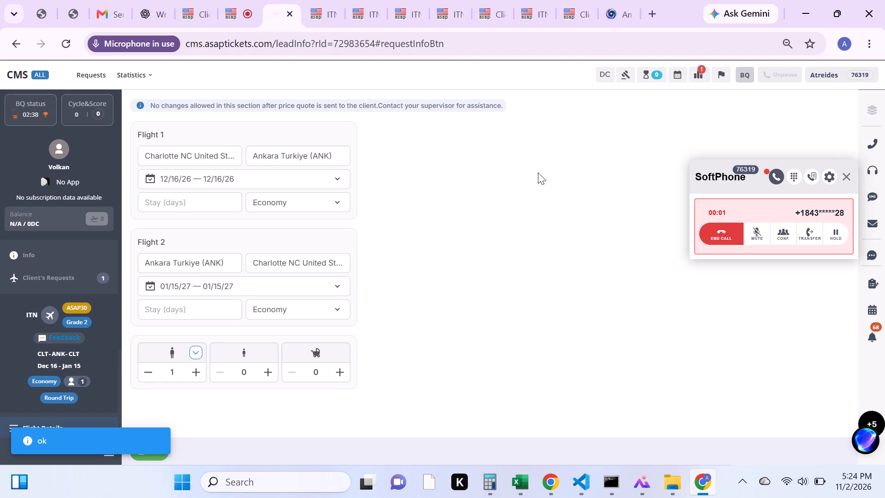
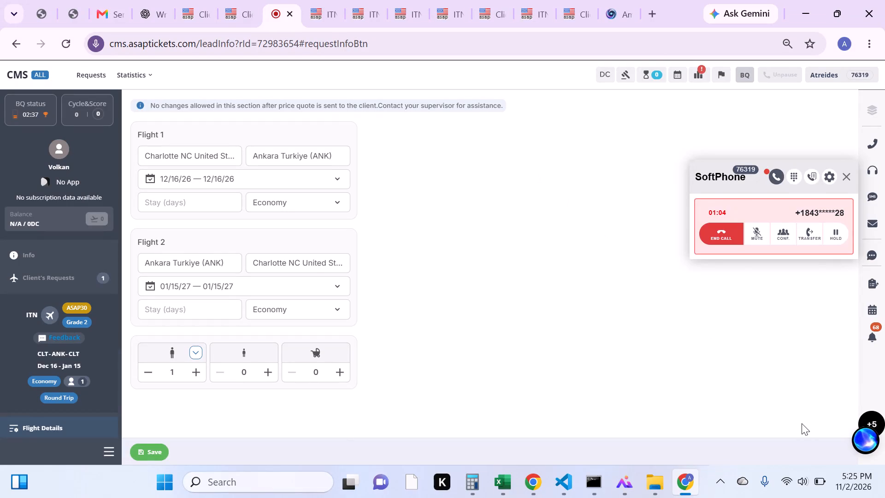
Mute the microphone on the ongoing call with the CLT-ANK-CLT client.
left_click(761, 281)
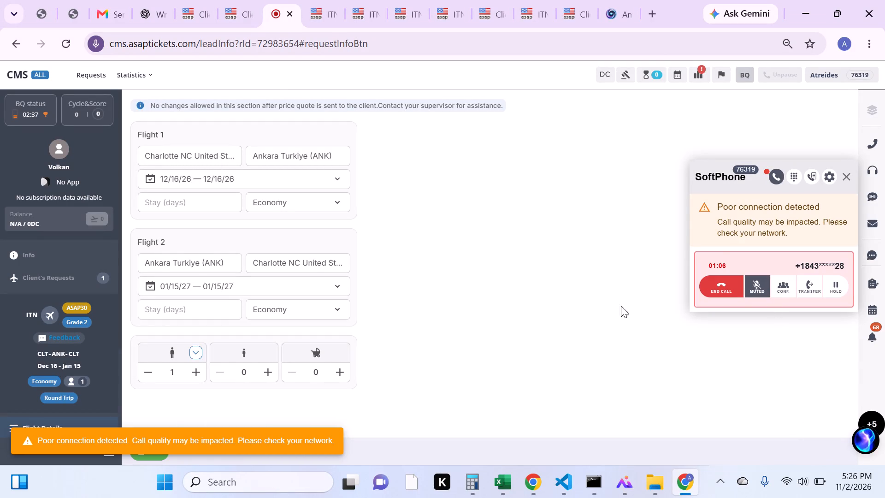
left_click(125, 275)
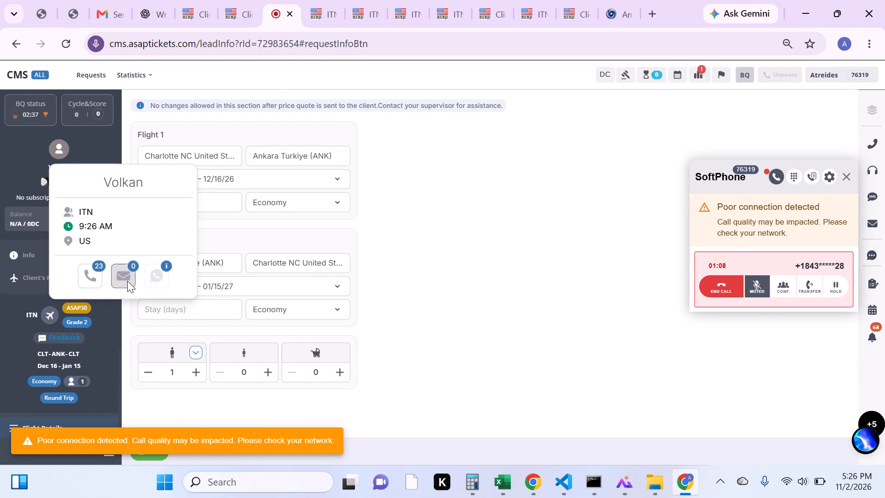
left_click(800, 481)
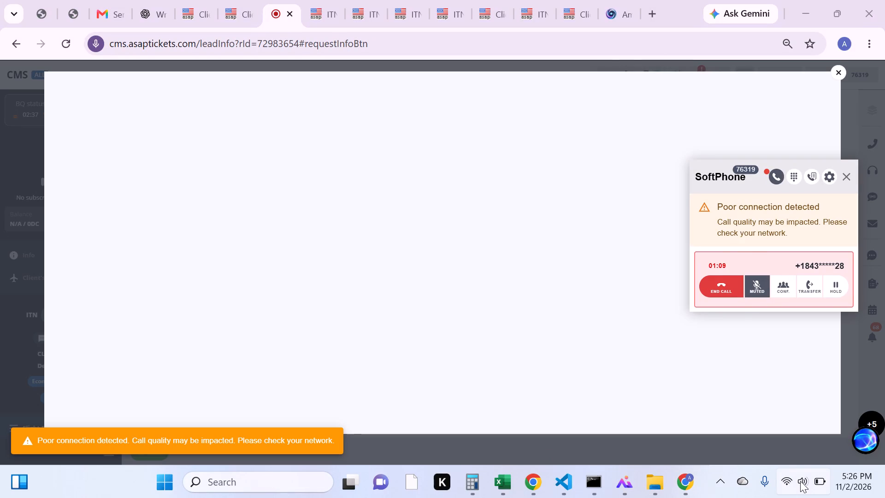
left_click(423, 271)
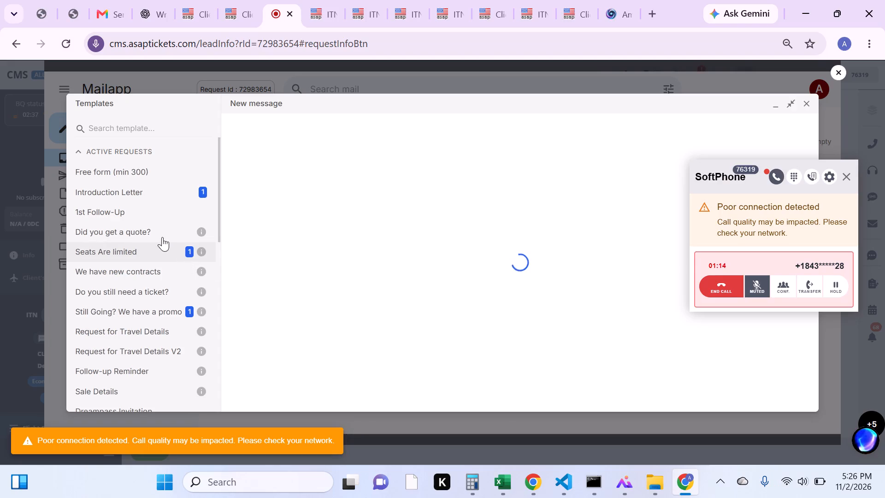
left_click(161, 234)
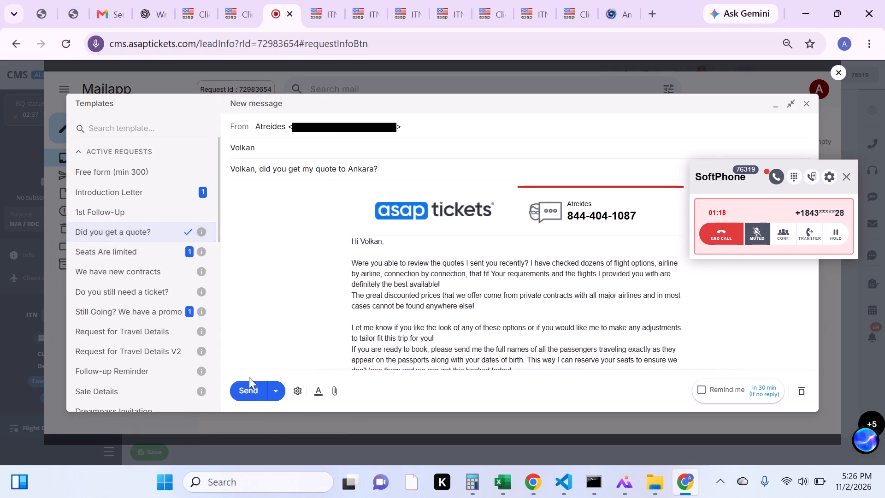
left_click(246, 393)
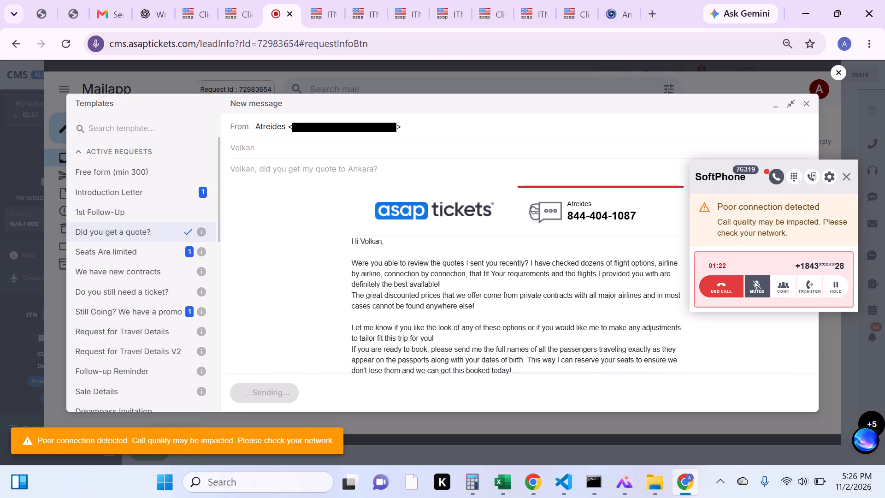
left_click(841, 71)
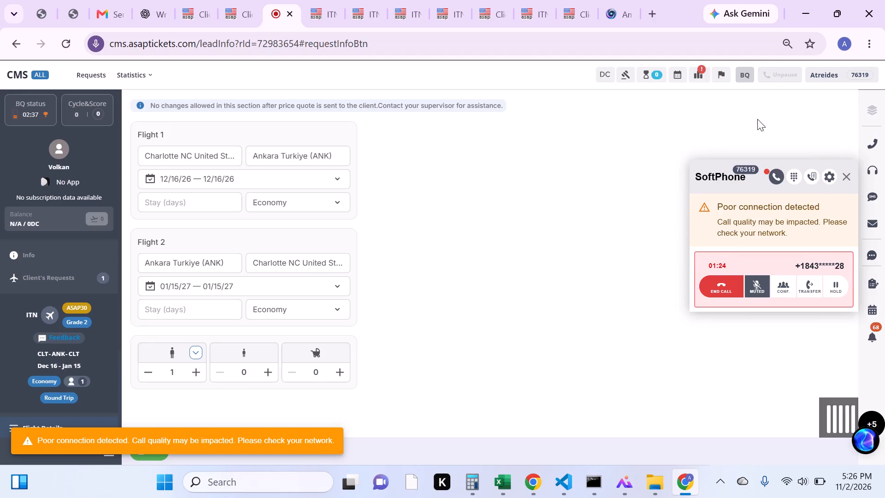